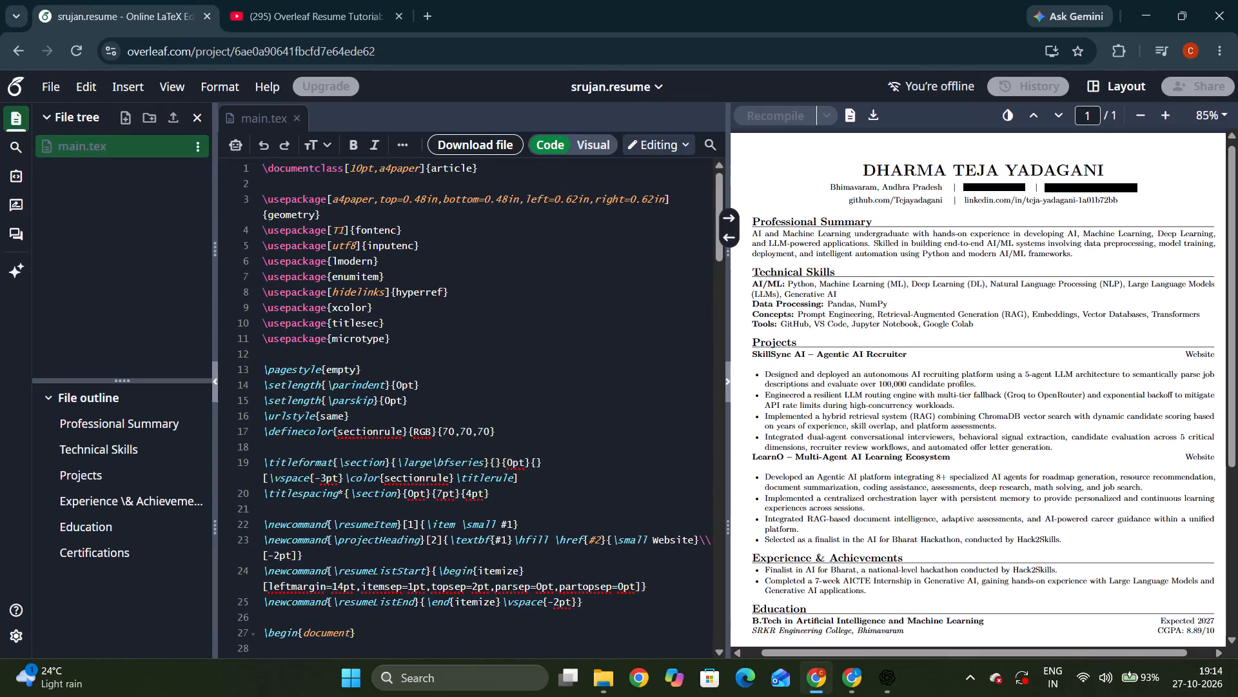
Replace the candidate's name in the LaTeX header block with the new resume owner's full name in capitals and recompile the PDF.
{"action": "scroll", "coordinate": [449, 316], "scroll_direction": "up", "scroll_amount": 1}
{"action": "scroll", "coordinate": [449, 316], "scroll_direction": "down", "scroll_amount": 2}
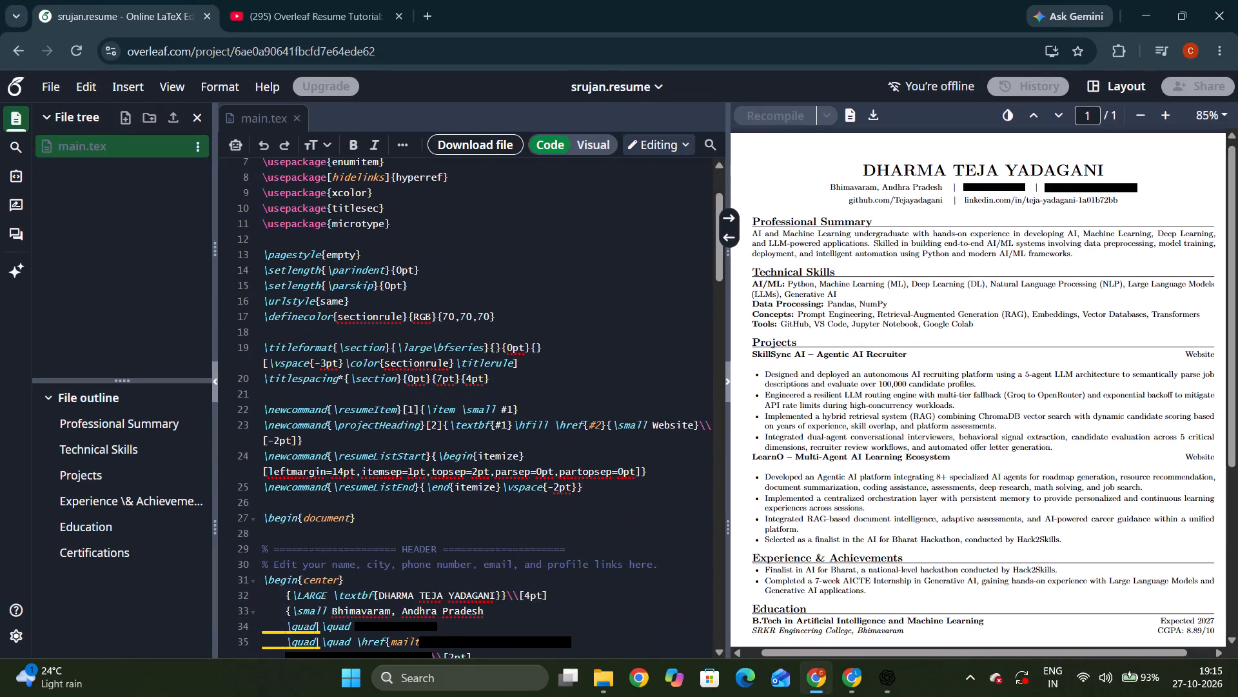
{"action": "scroll", "coordinate": [449, 316], "scroll_direction": "down", "scroll_amount": 1}
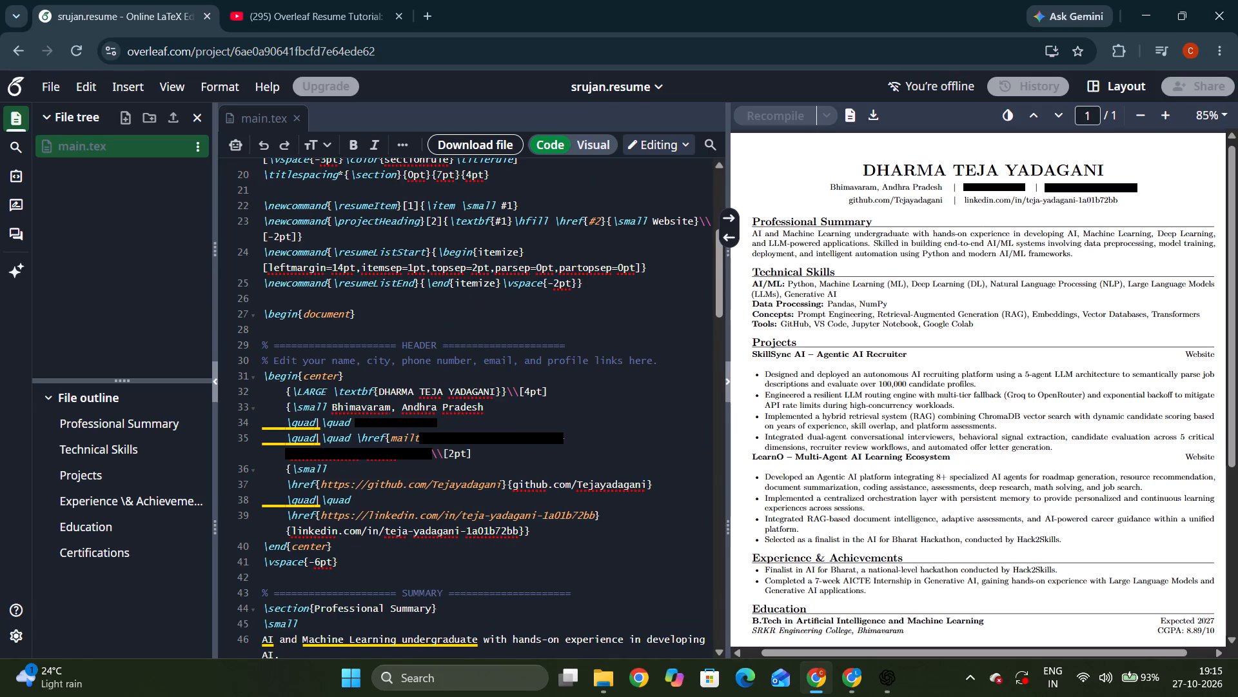
{"action": "left_click", "coordinate": [496, 389]}
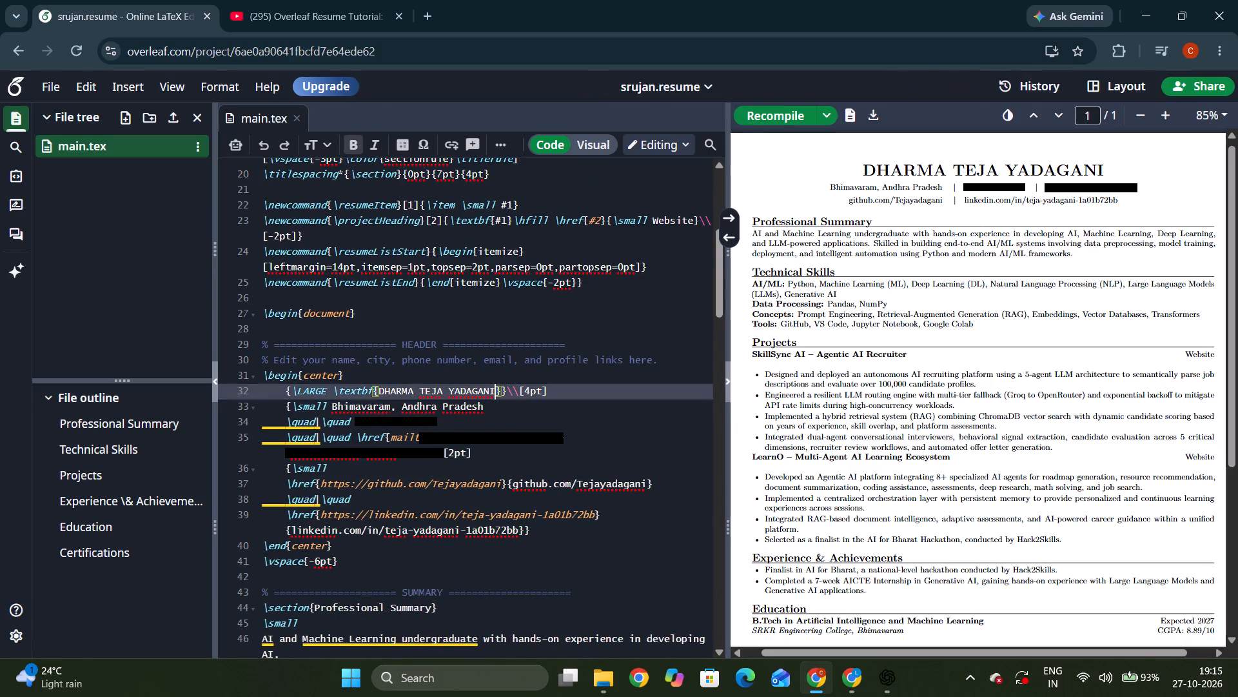
{"action": "key", "text": "BackSpace"}
{"action": "key", "text": "BackSpace"}
{"action": "key", "text": "BackSpace"}
{"action": "key", "text": "BackSpace"}
{"action": "key", "text": "BackSpace"}
{"action": "key", "text": "BackSpace"}
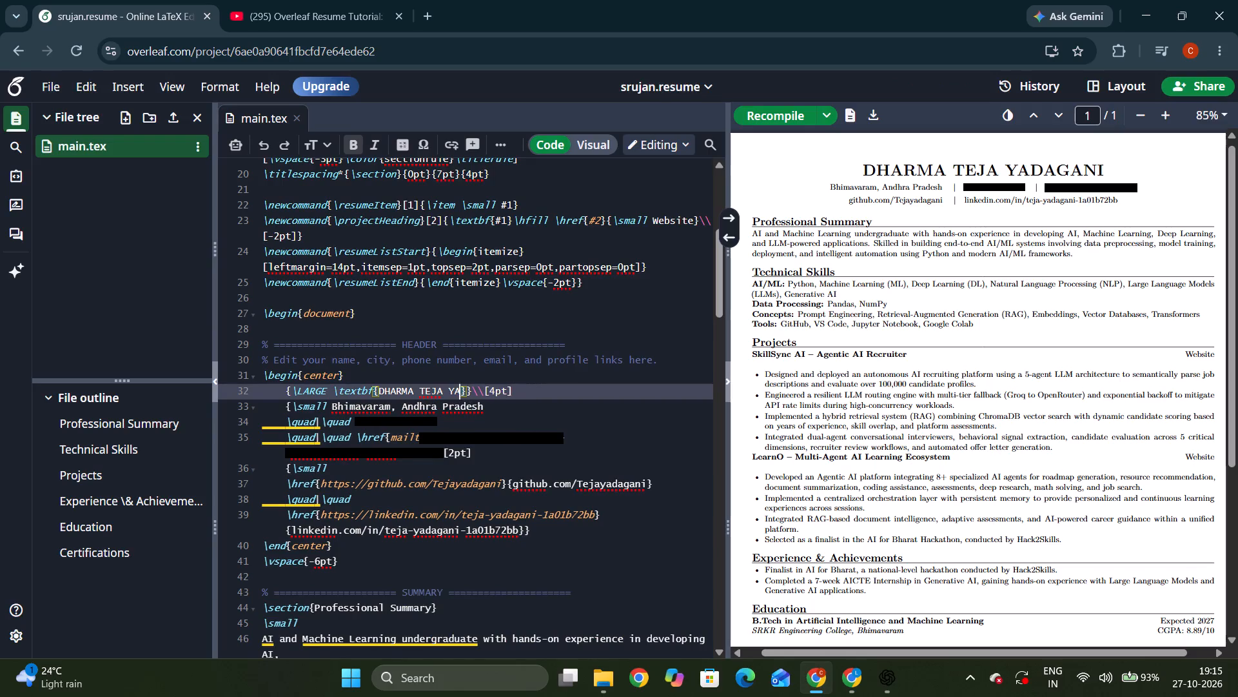
{"action": "key", "text": "BackSpace"}
{"action": "key", "text": "BackSpace"}
{"action": "key", "text": "BackSpace"}
{"action": "key", "text": "BackSpace"}
{"action": "key", "text": "BackSpace"}
{"action": "key", "text": "BackSpace"}
{"action": "key", "text": "BackSpace"}
{"action": "key", "text": "BackSpace"}
{"action": "key", "text": "BackSpace"}
{"action": "key", "text": "BackSpace"}
{"action": "key", "text": "BackSpace"}
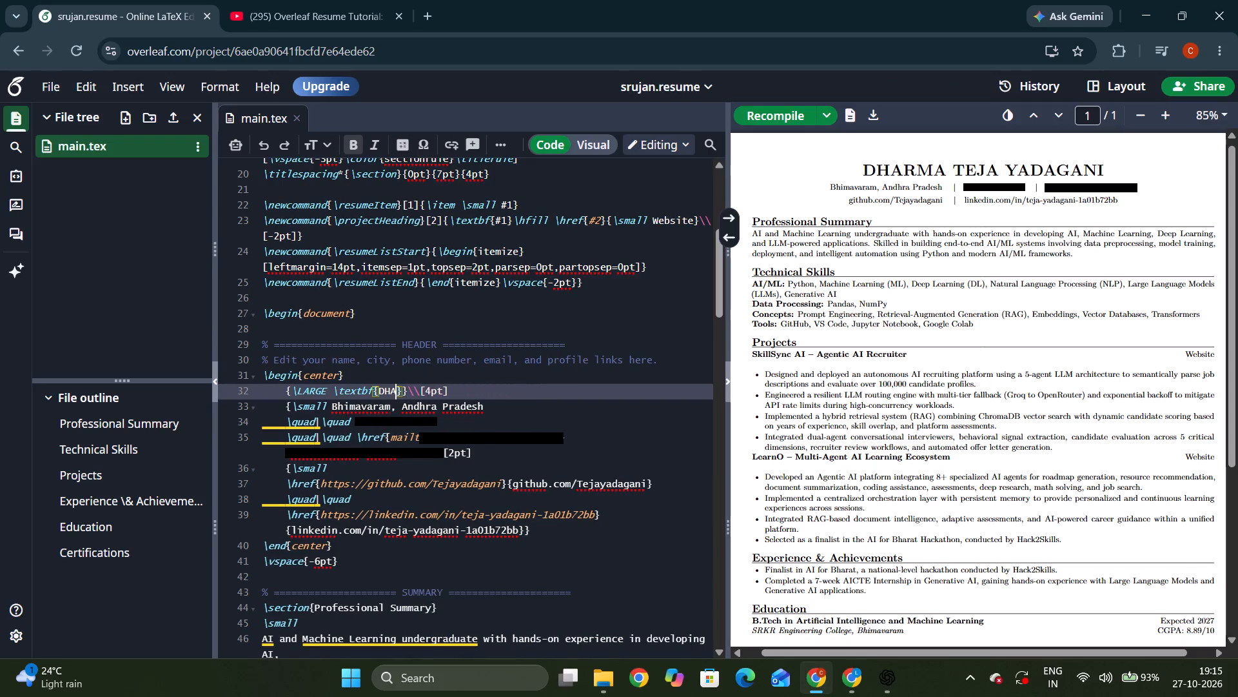
{"action": "key", "text": "BackSpace"}
{"action": "key", "text": "BackSpace"}
{"action": "key", "text": "BackSpace"}
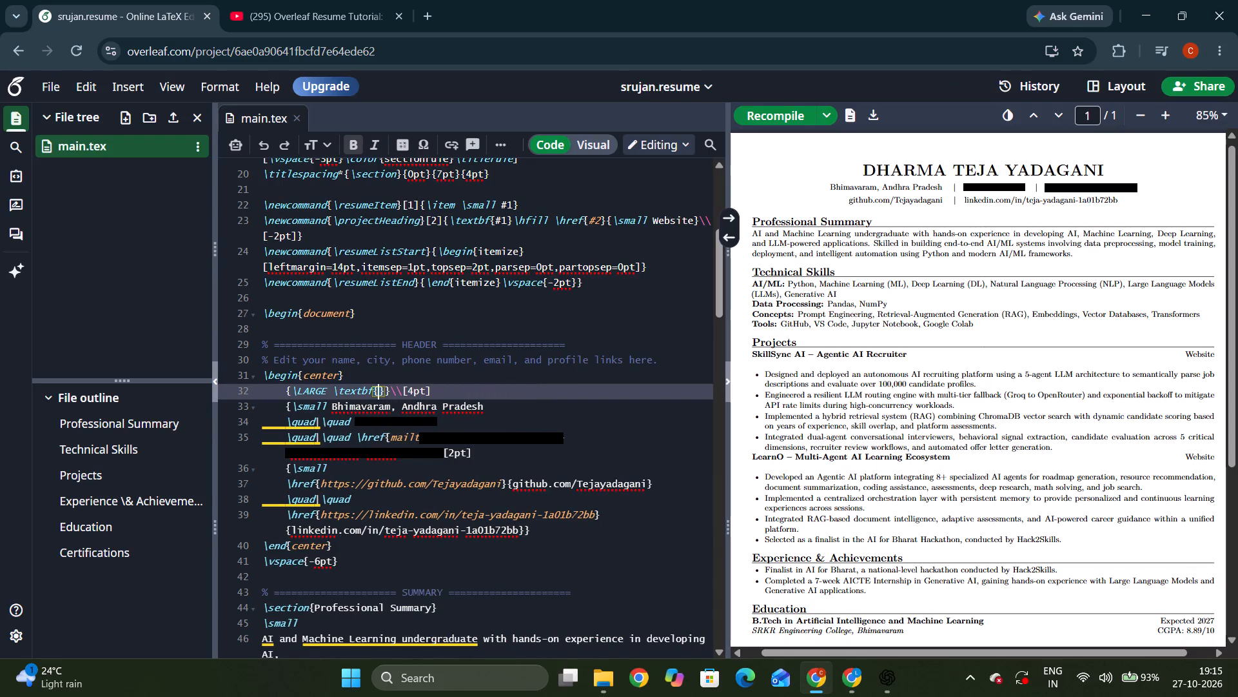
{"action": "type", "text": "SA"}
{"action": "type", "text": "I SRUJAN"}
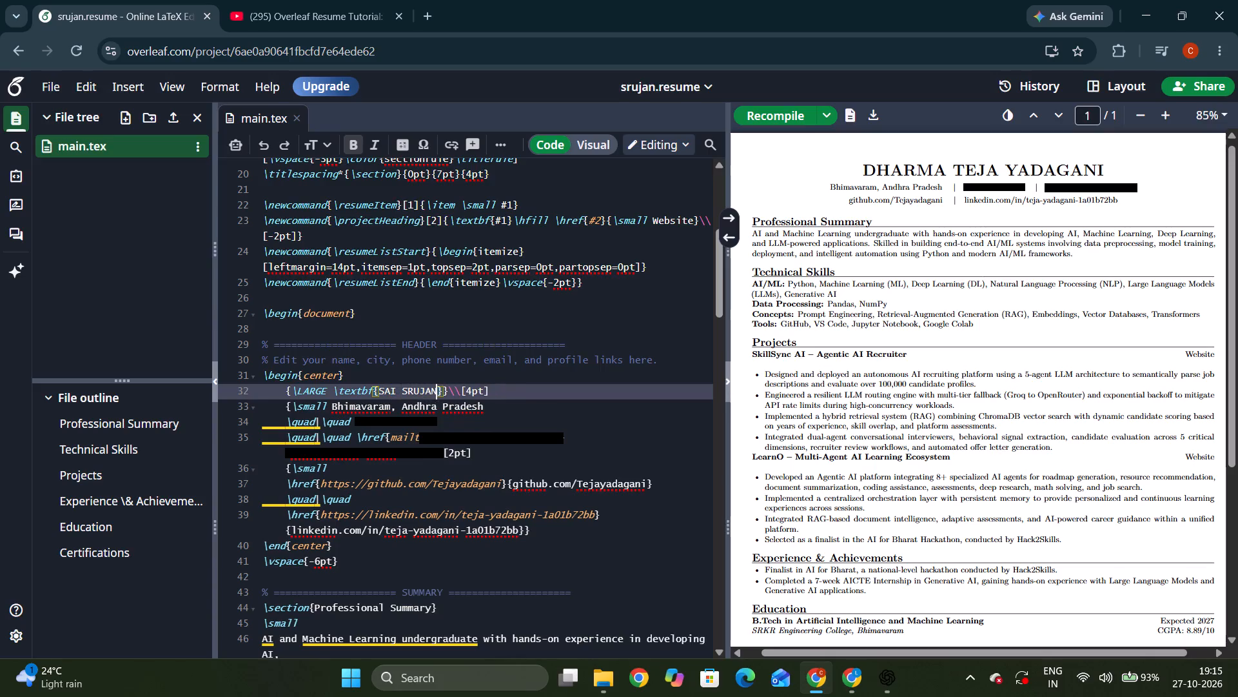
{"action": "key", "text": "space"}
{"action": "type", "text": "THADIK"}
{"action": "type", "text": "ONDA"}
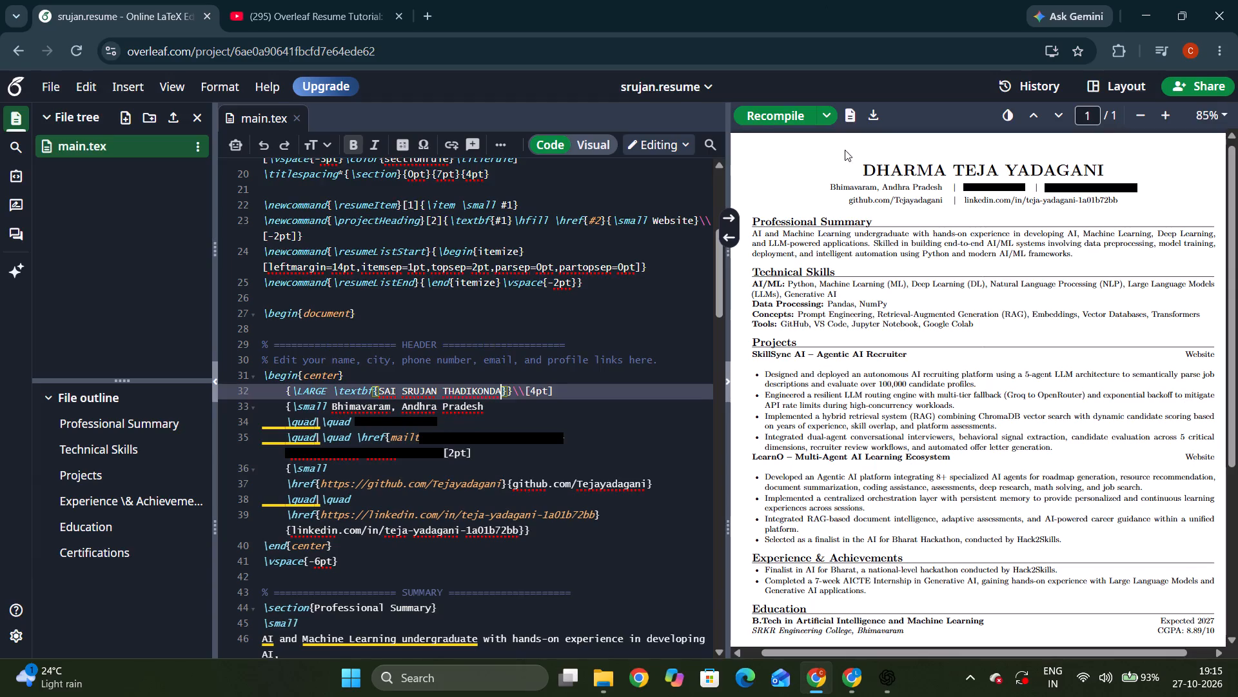
{"action": "left_click", "coordinate": [772, 121]}
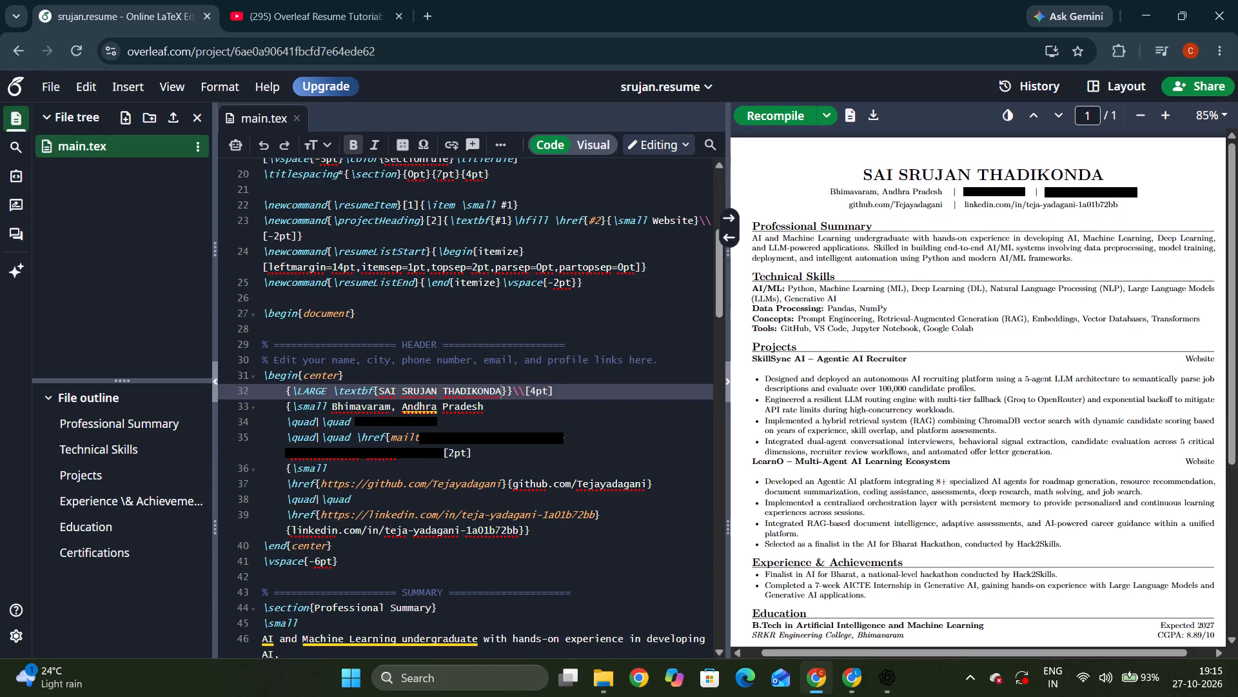
Start editing the phone number at the end of its line in the header block.
{"action": "left_click", "coordinate": [437, 418]}
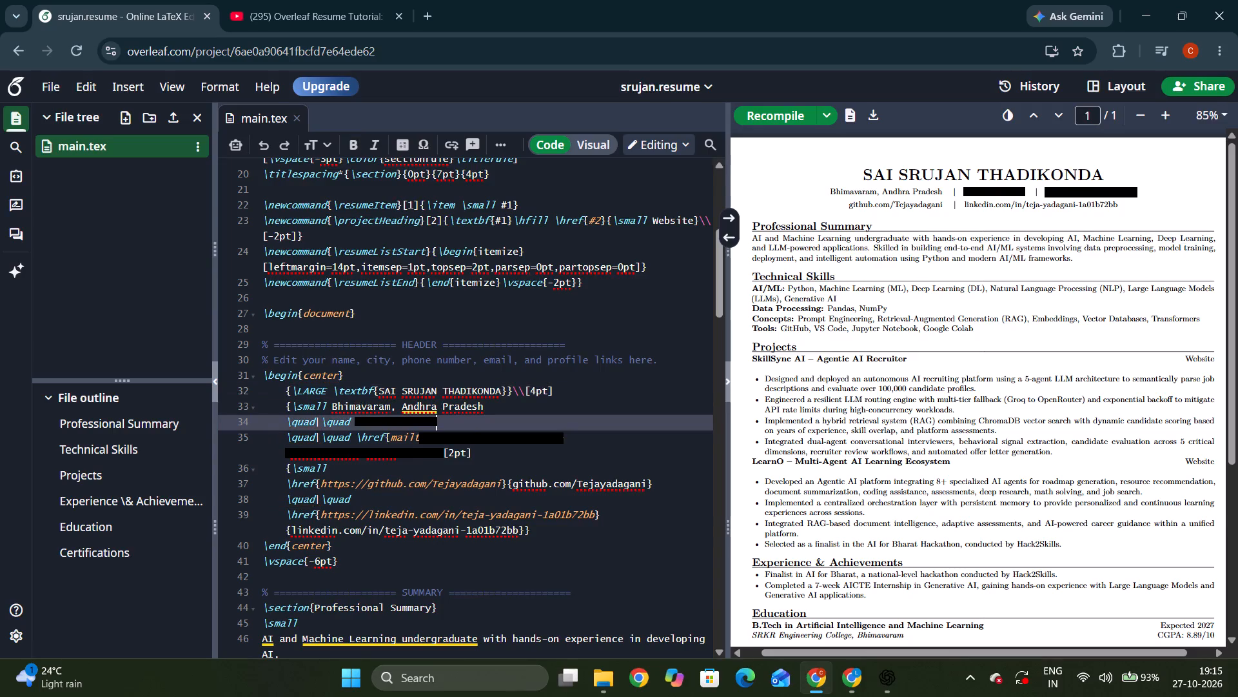
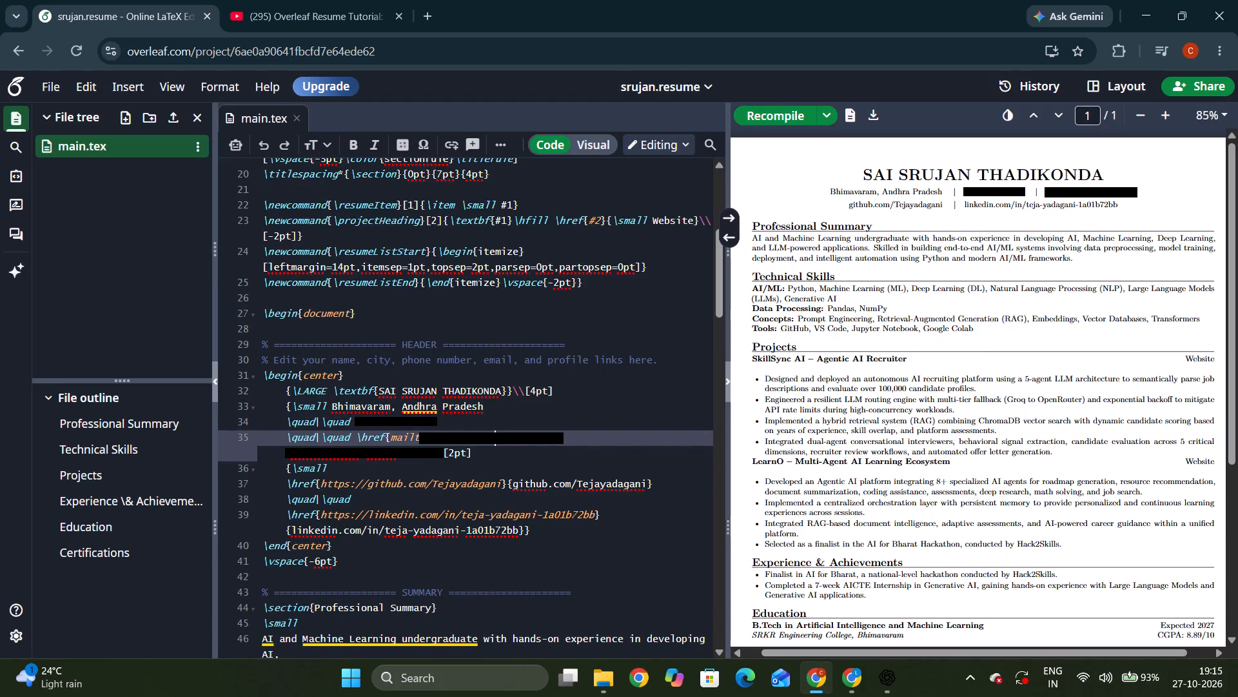
Replace the username part of the email address in the header's mailto link with the new resume owner's email username.
{"action": "key", "text": "BackSpace"}
{"action": "key", "text": "BackSpace"}
{"action": "key", "text": "BackSpace"}
{"action": "key", "text": "BackSpace"}
{"action": "key", "text": "BackSpace"}
{"action": "key", "text": "BackSpace"}
{"action": "key", "text": "BackSpace"}
{"action": "key", "text": "BackSpace"}
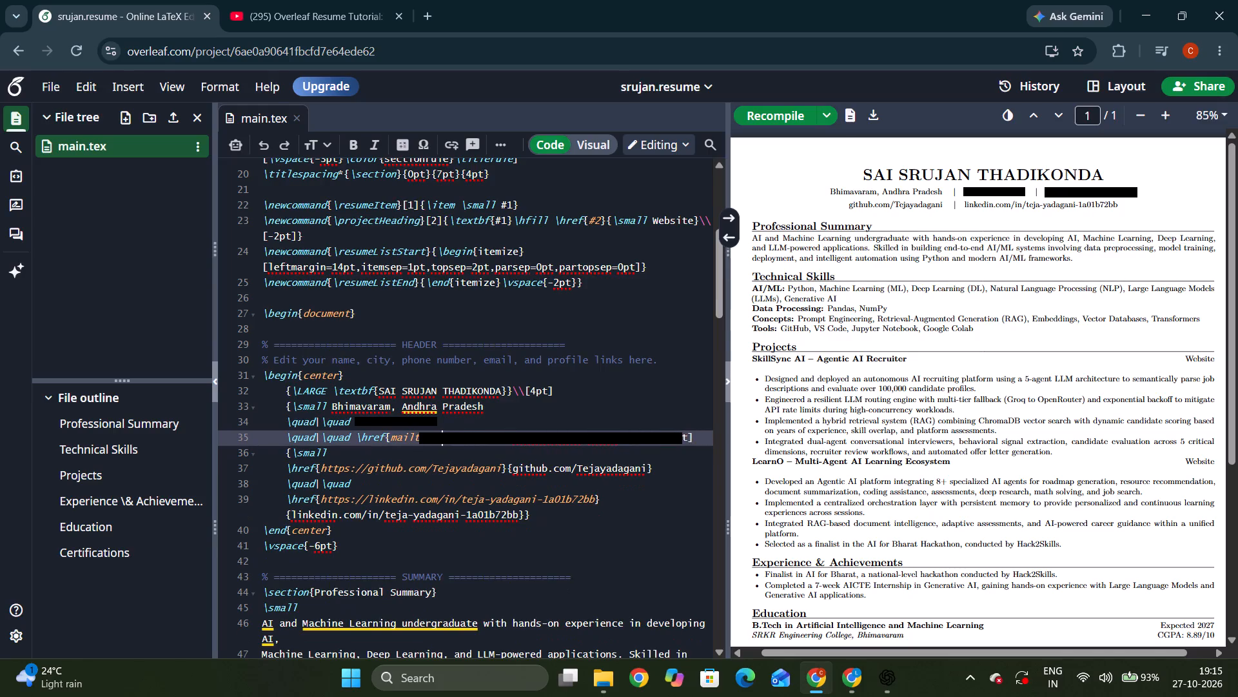
{"action": "key", "text": "BackSpace"}
{"action": "key", "text": "BackSpace"}
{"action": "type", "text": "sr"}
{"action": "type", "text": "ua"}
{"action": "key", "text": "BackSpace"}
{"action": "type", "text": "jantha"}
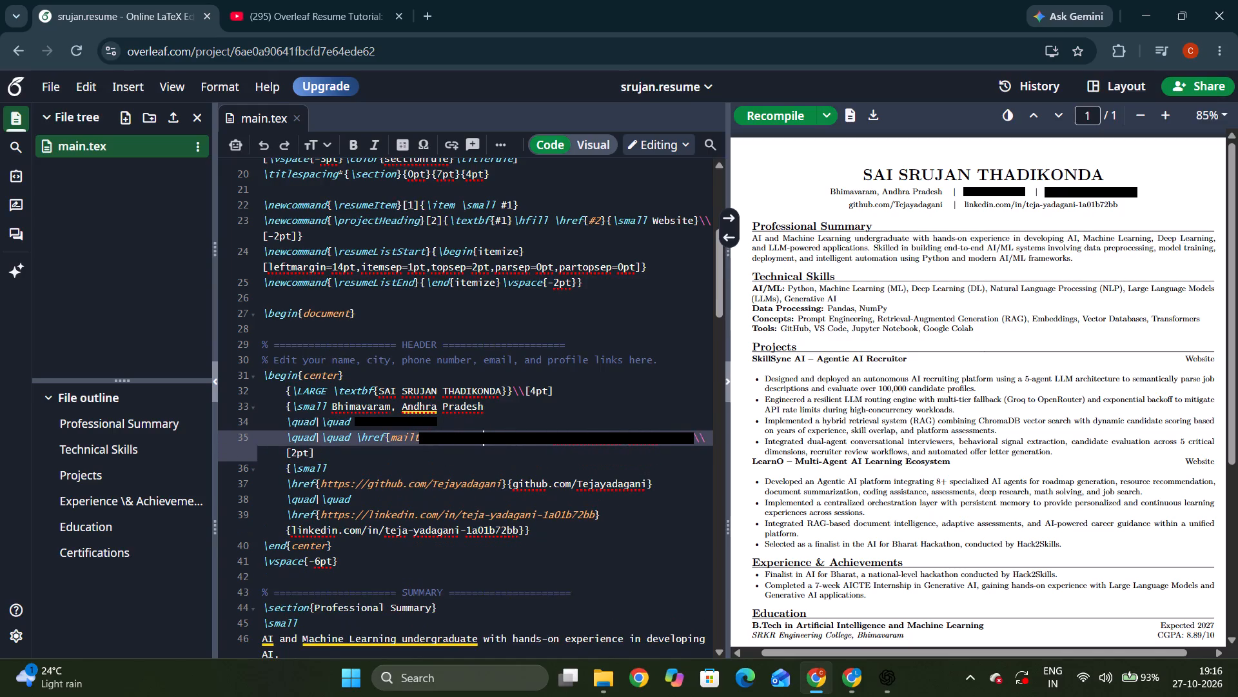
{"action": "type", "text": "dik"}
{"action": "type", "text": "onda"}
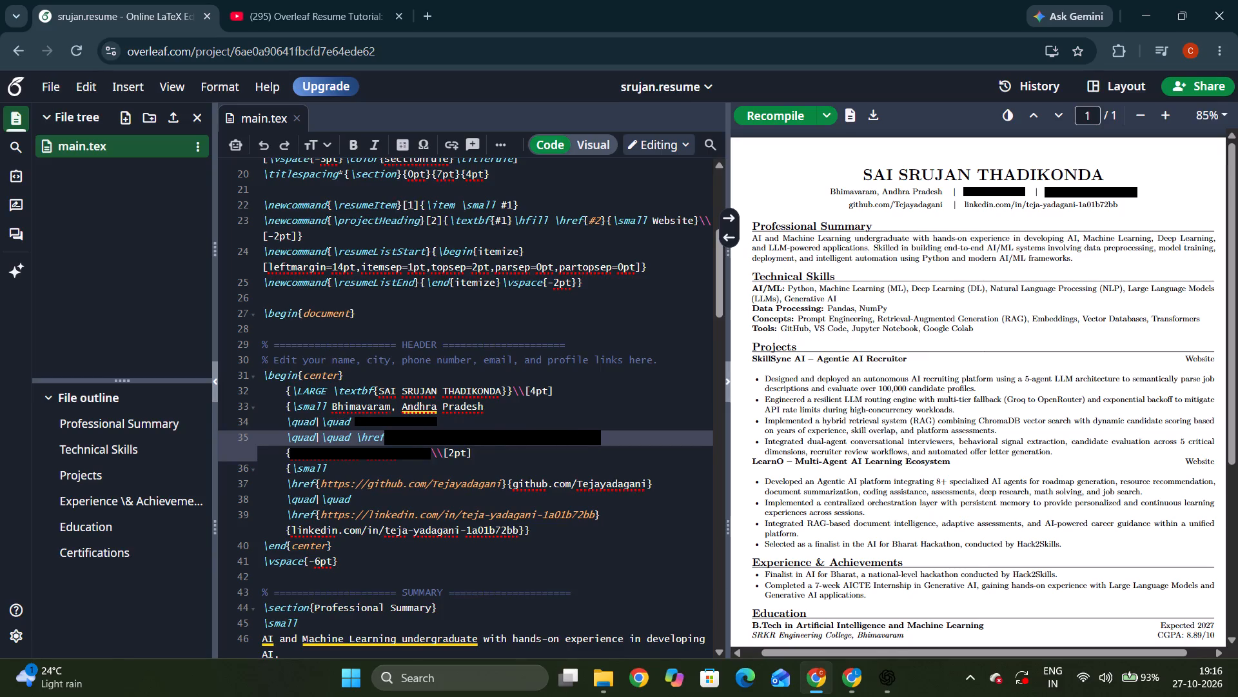
Delete the old username from the displayed email text that follows the mailto link in the header block.
{"action": "left_click", "coordinate": [362, 452]}
{"action": "key", "text": "BackSpace"}
{"action": "key", "text": "BackSpace"}
{"action": "key", "text": "BackSpace"}
{"action": "key", "text": "BackSpace"}
{"action": "key", "text": "BackSpace"}
{"action": "key", "text": "BackSpace"}
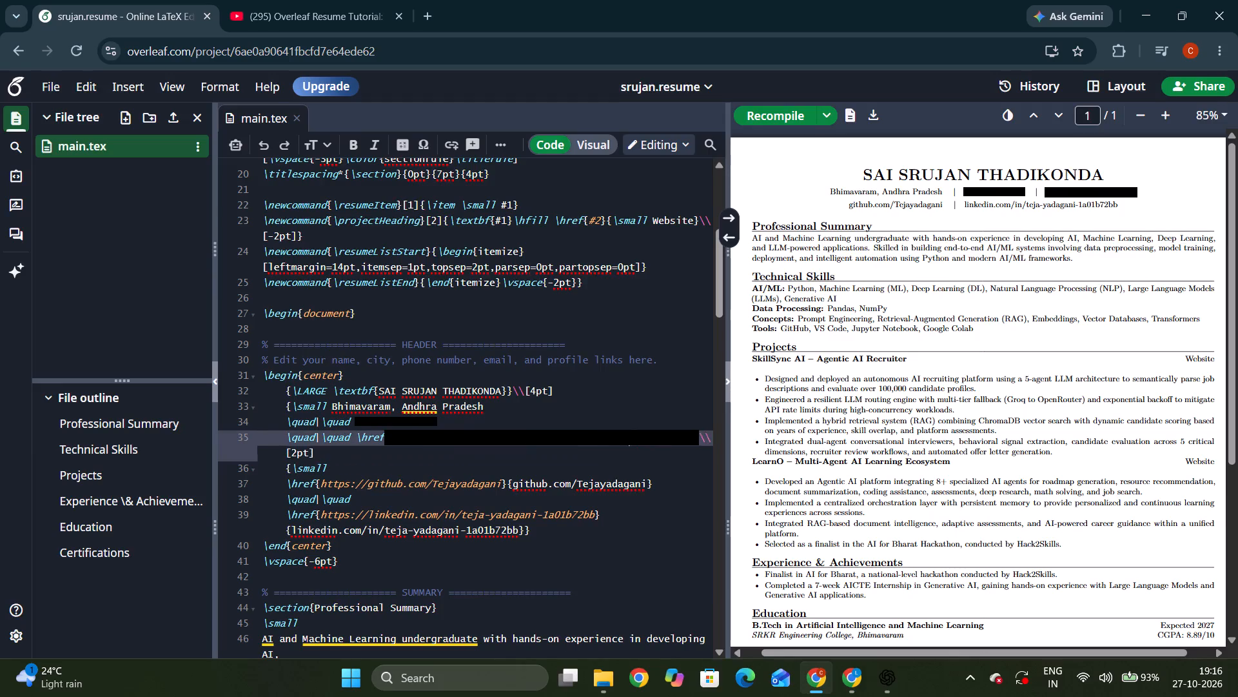
{"action": "key", "text": "BackSpace"}
{"action": "key", "text": "BackSpace"}
{"action": "key", "text": "BackSpace"}
{"action": "key", "text": "BackSpace"}
{"action": "key", "text": "BackSpace"}
{"action": "key", "text": "BackSpace"}
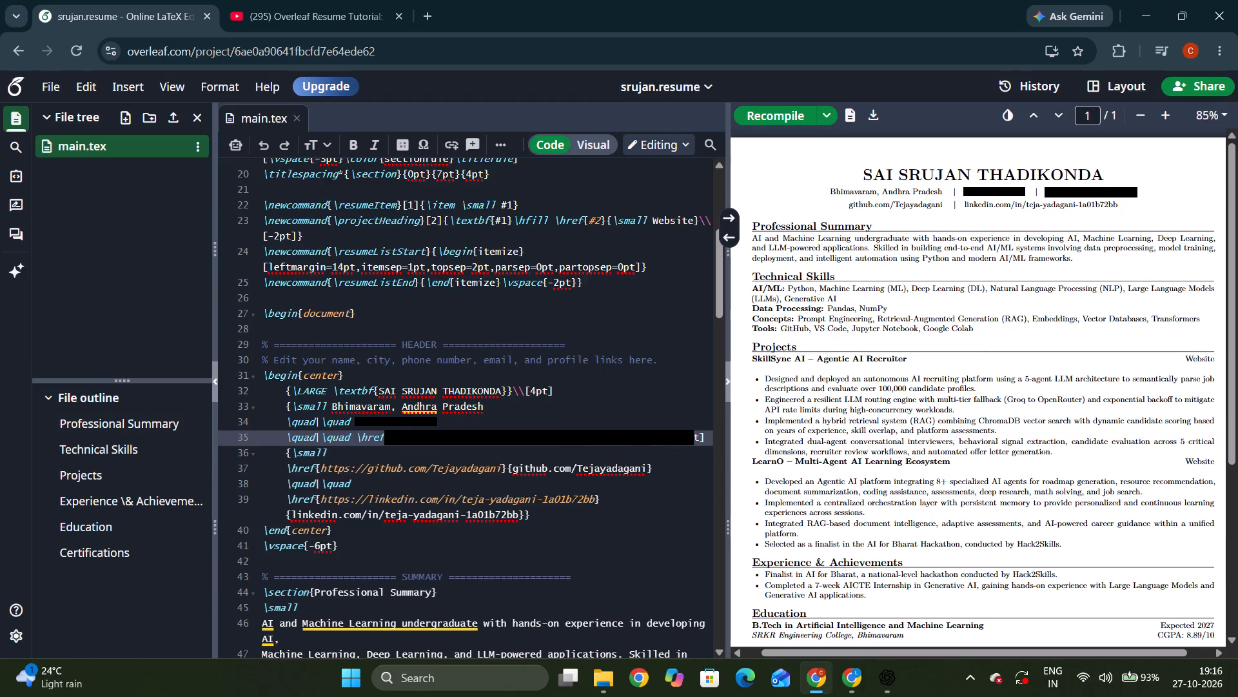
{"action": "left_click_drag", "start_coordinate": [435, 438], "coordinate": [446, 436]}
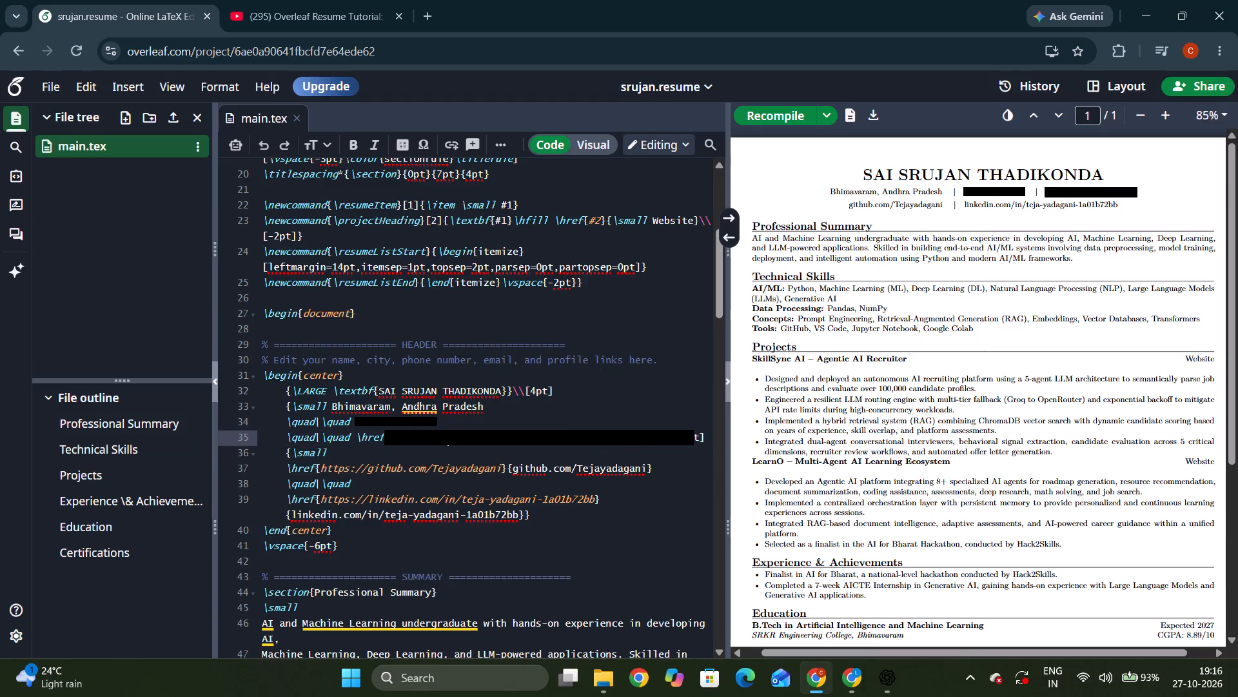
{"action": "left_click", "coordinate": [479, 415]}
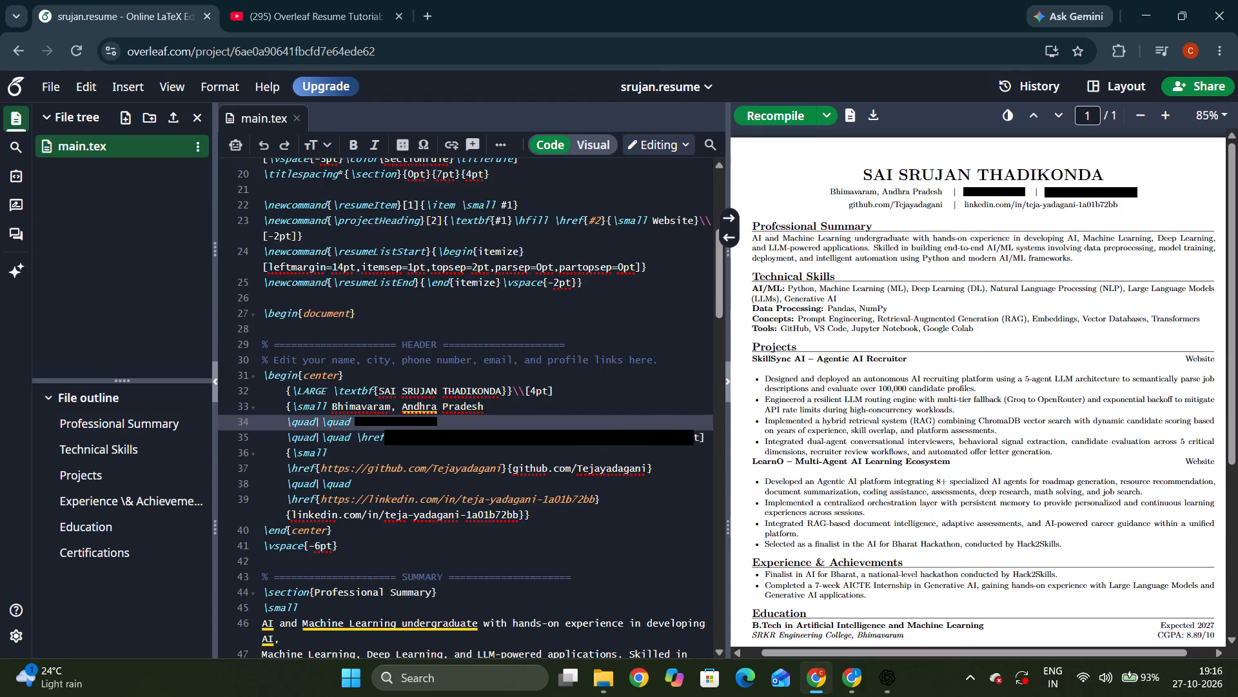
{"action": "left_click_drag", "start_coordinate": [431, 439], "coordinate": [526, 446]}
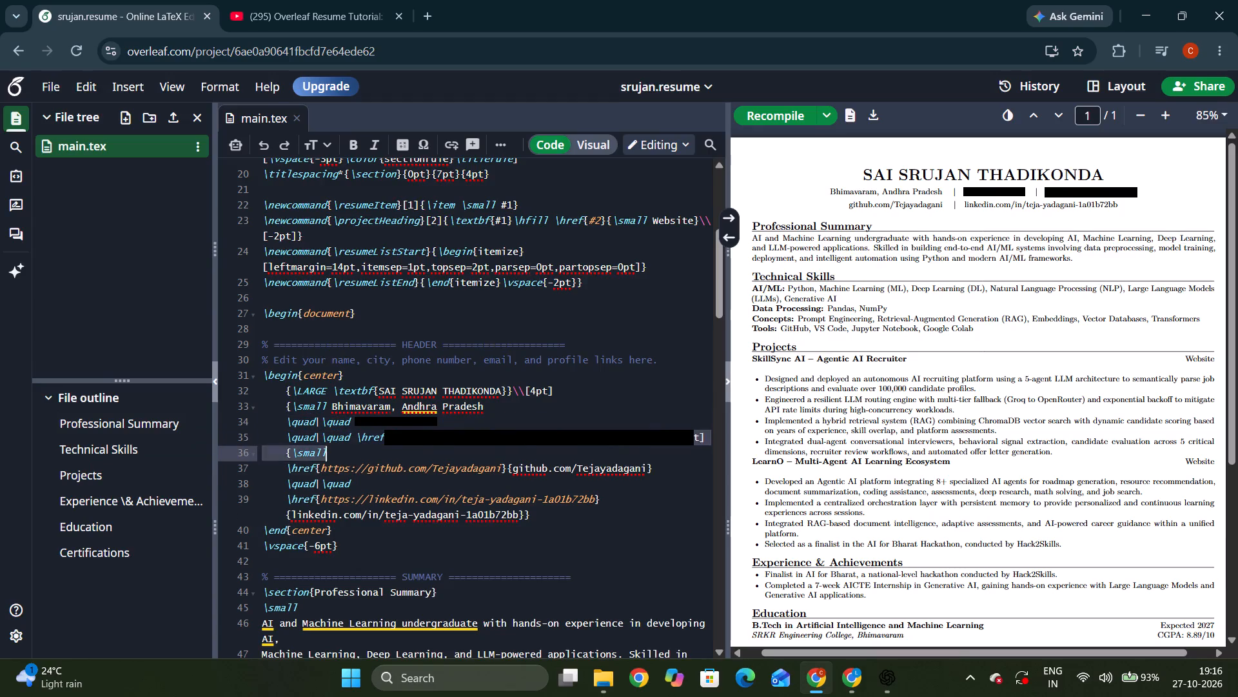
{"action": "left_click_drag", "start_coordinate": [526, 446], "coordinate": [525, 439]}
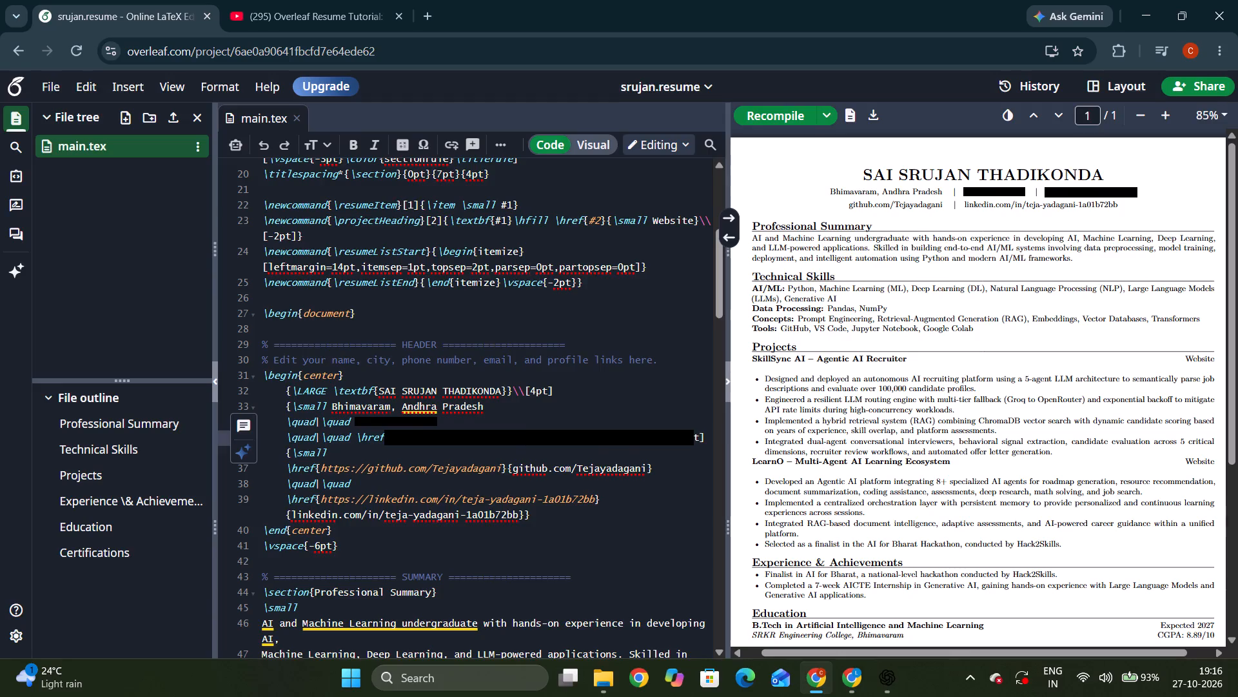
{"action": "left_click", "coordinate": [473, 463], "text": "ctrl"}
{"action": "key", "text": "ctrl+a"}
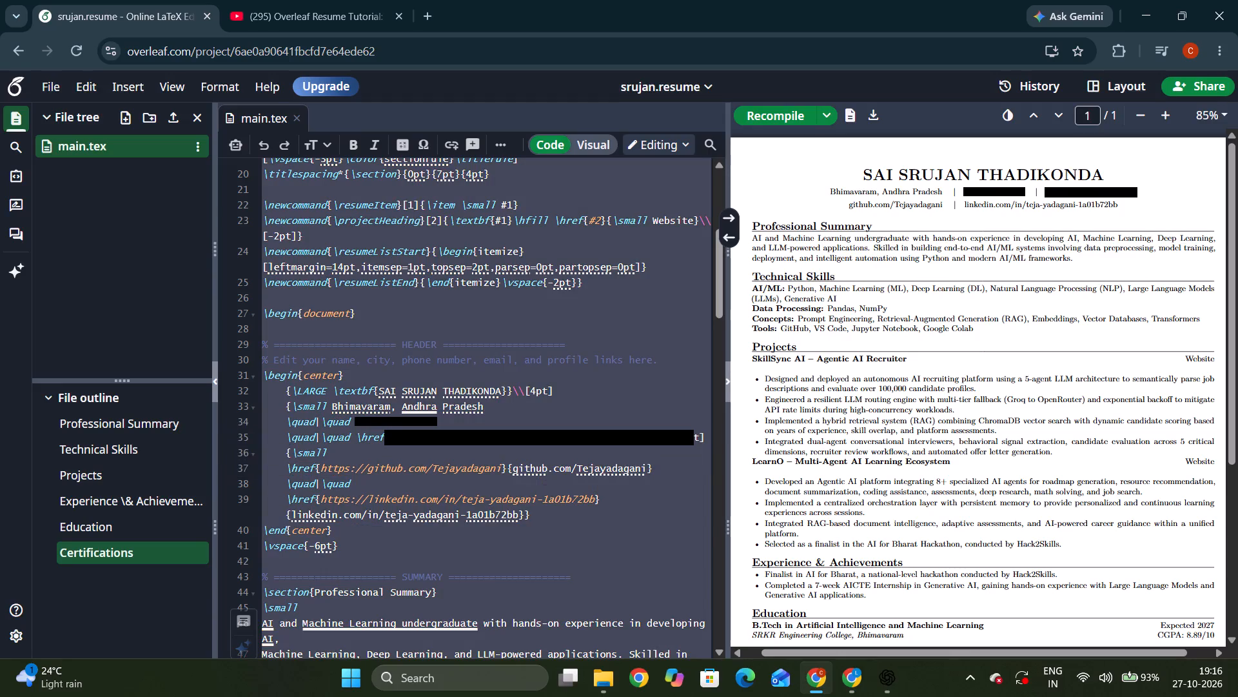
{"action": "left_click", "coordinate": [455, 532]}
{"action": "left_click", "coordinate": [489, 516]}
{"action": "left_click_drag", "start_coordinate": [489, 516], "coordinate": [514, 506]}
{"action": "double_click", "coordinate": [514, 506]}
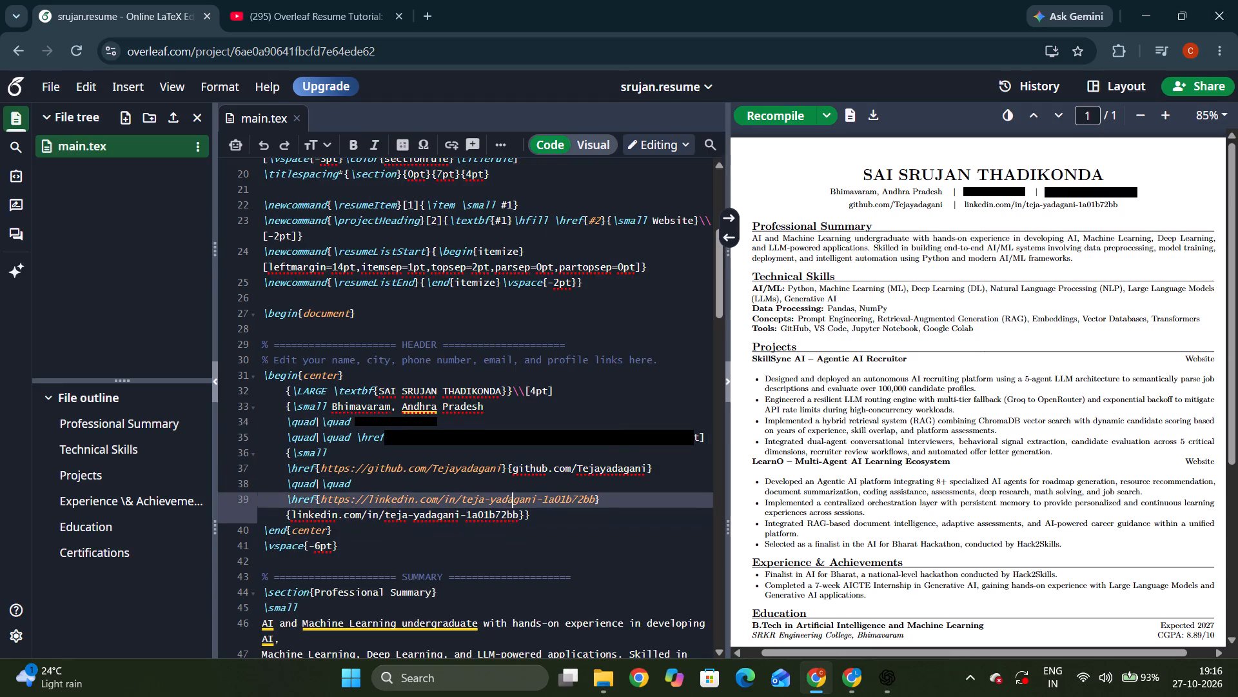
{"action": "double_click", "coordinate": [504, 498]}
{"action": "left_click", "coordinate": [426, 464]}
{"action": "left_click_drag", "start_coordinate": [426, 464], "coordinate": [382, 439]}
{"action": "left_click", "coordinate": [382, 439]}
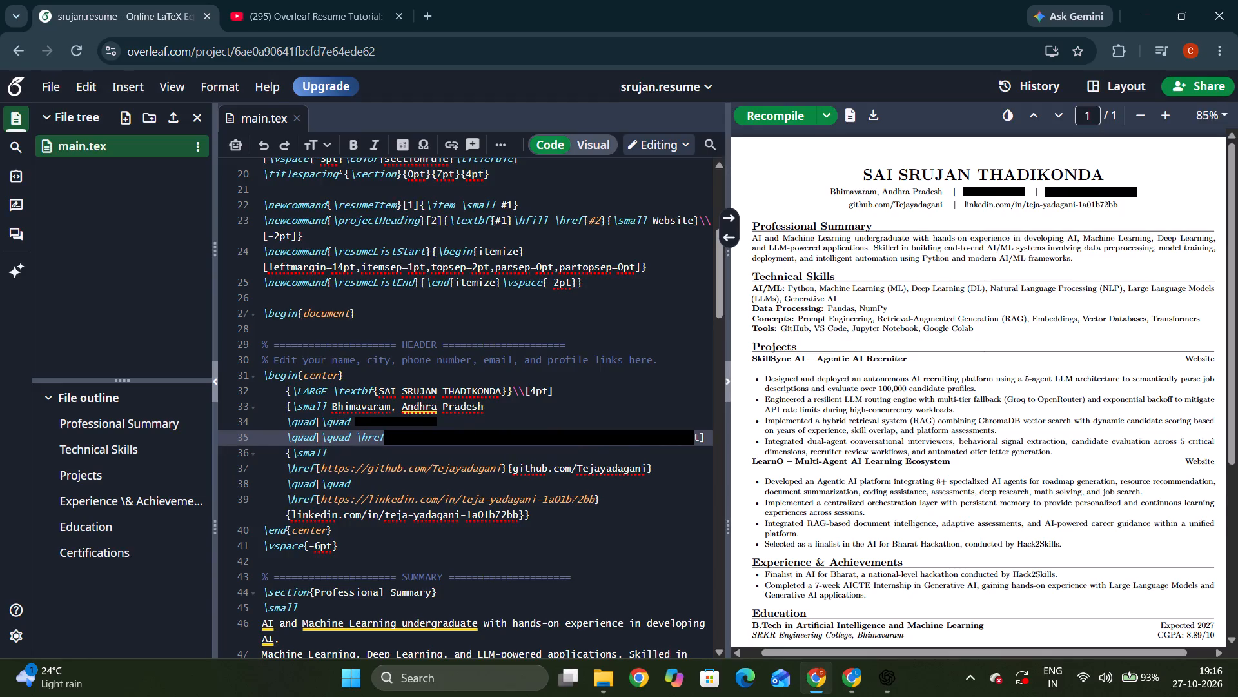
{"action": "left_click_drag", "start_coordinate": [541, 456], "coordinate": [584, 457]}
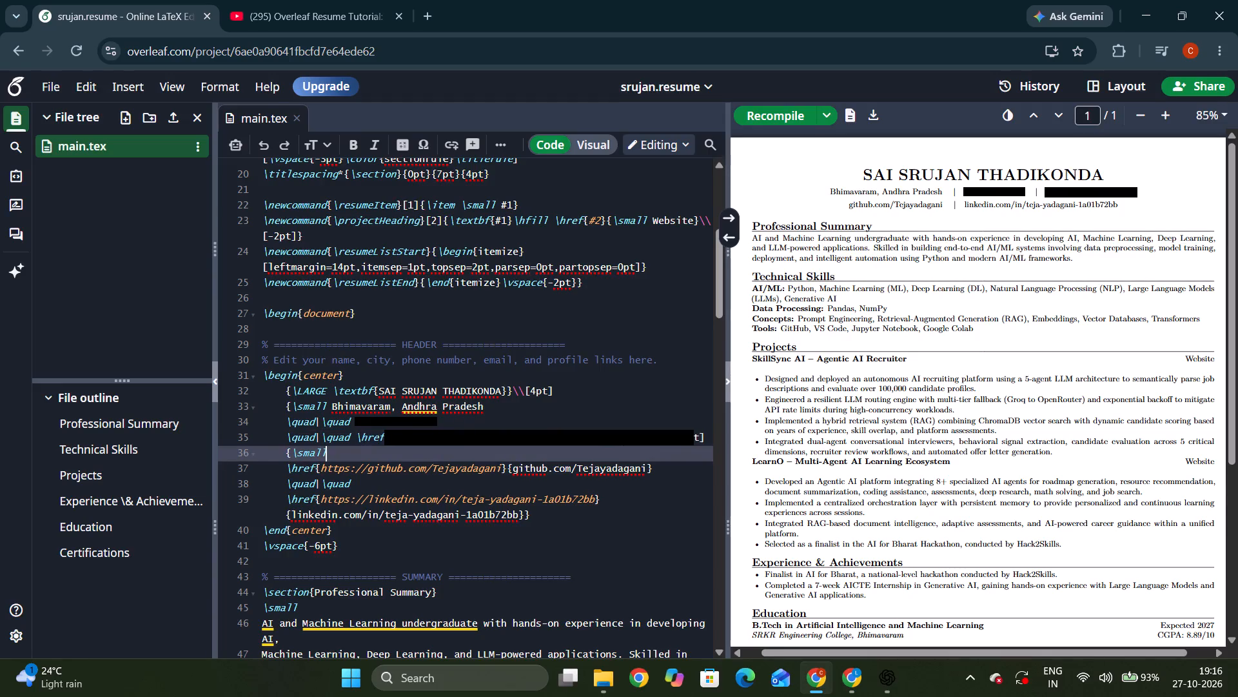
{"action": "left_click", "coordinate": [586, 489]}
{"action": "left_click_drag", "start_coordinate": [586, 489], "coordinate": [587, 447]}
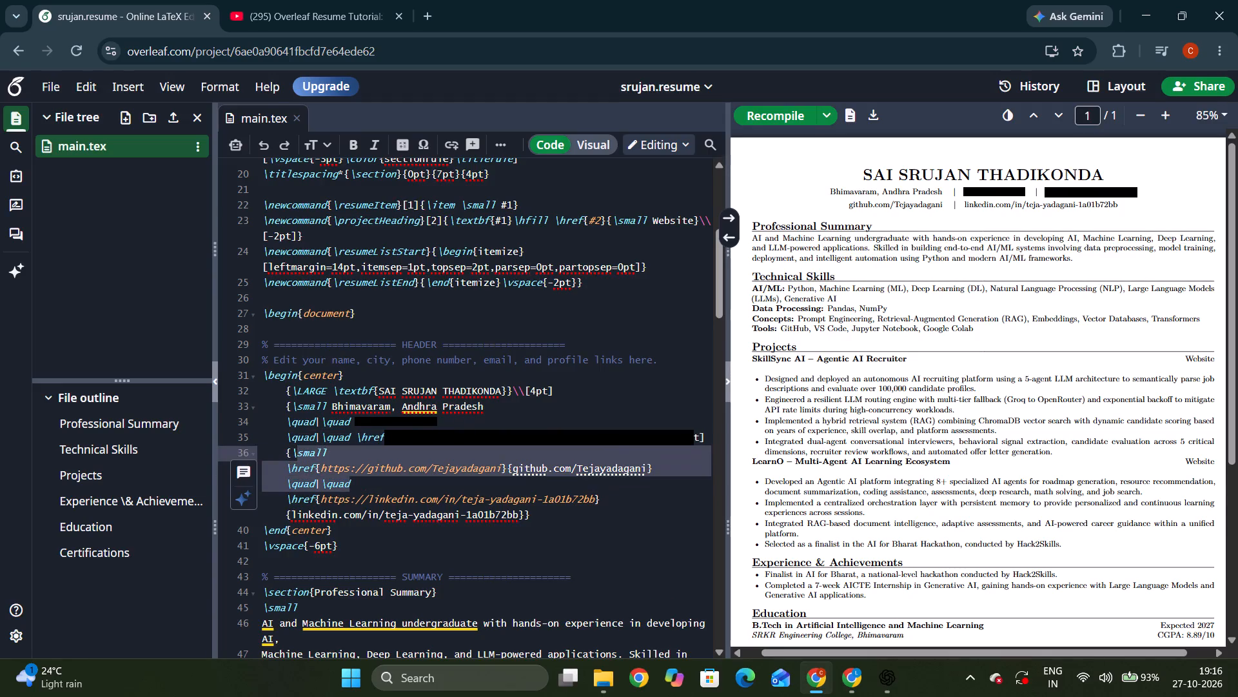
Place the text cursor in the displayed email address on the header's mailto line.
{"action": "left_click", "coordinate": [591, 443]}
{"action": "key", "text": "Right"}
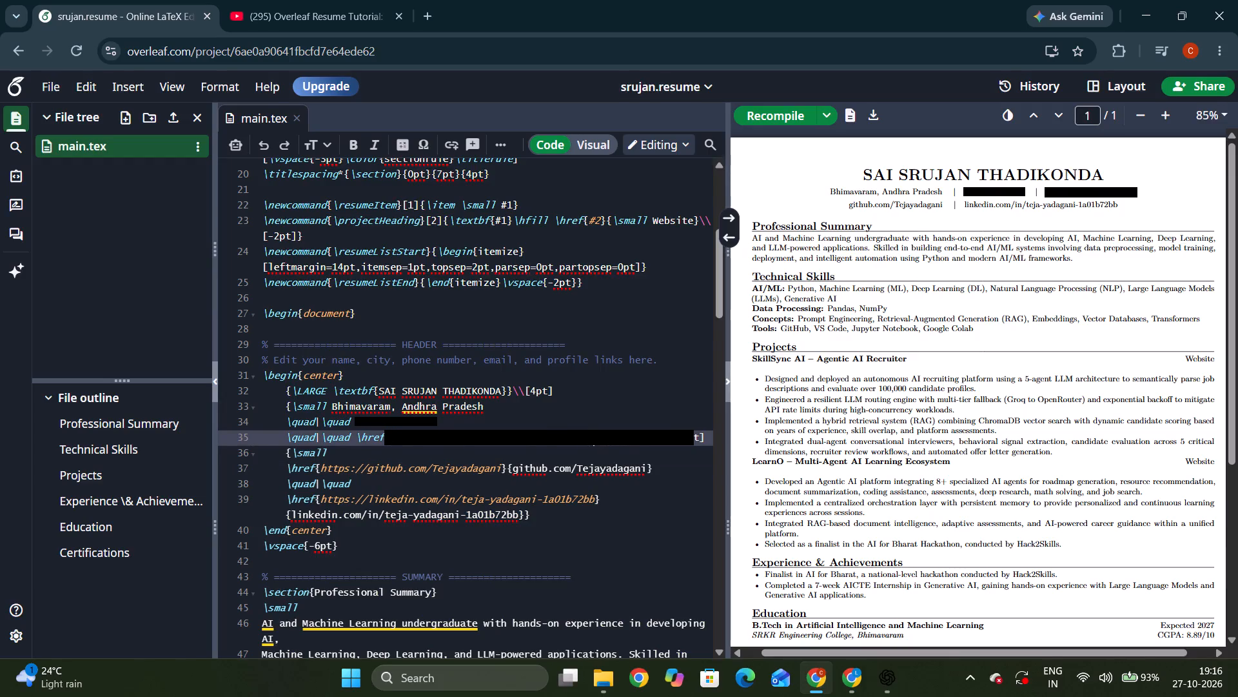
Enter the new resume owner's email username in the displayed email text of the header's mailto line.
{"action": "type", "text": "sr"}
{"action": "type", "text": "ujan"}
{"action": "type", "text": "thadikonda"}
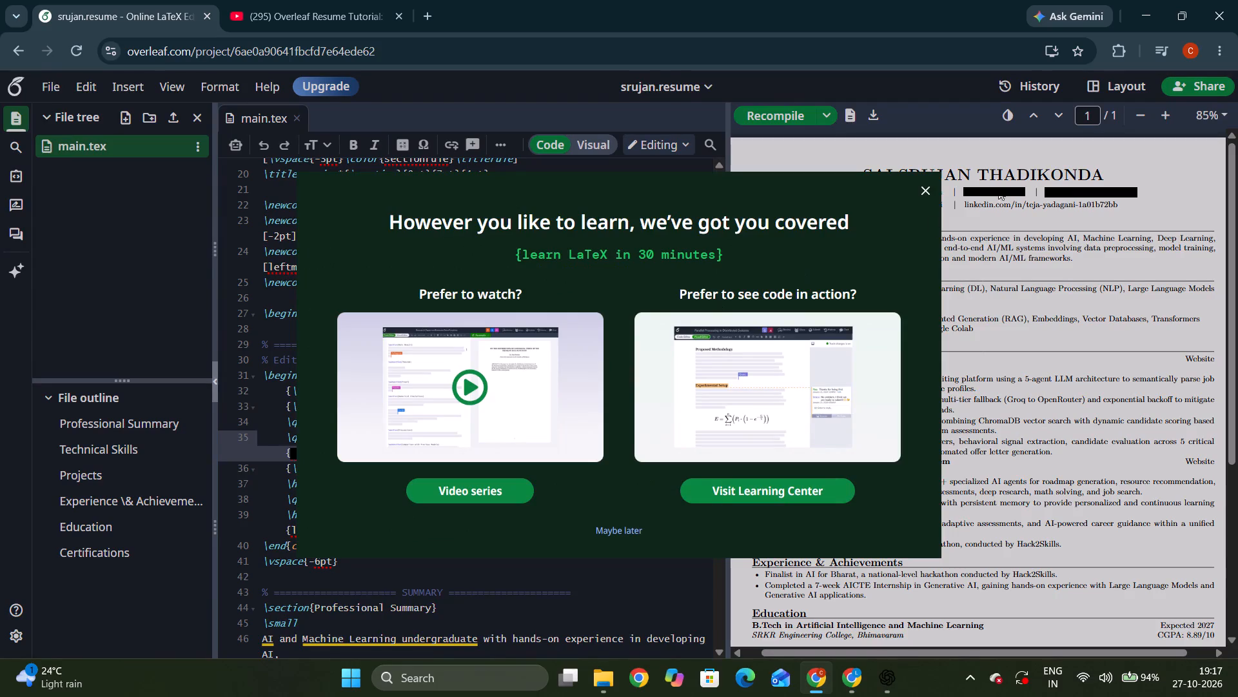
Dismiss the pop-up offering LaTeX learning resources.
{"action": "left_click", "coordinate": [927, 187]}
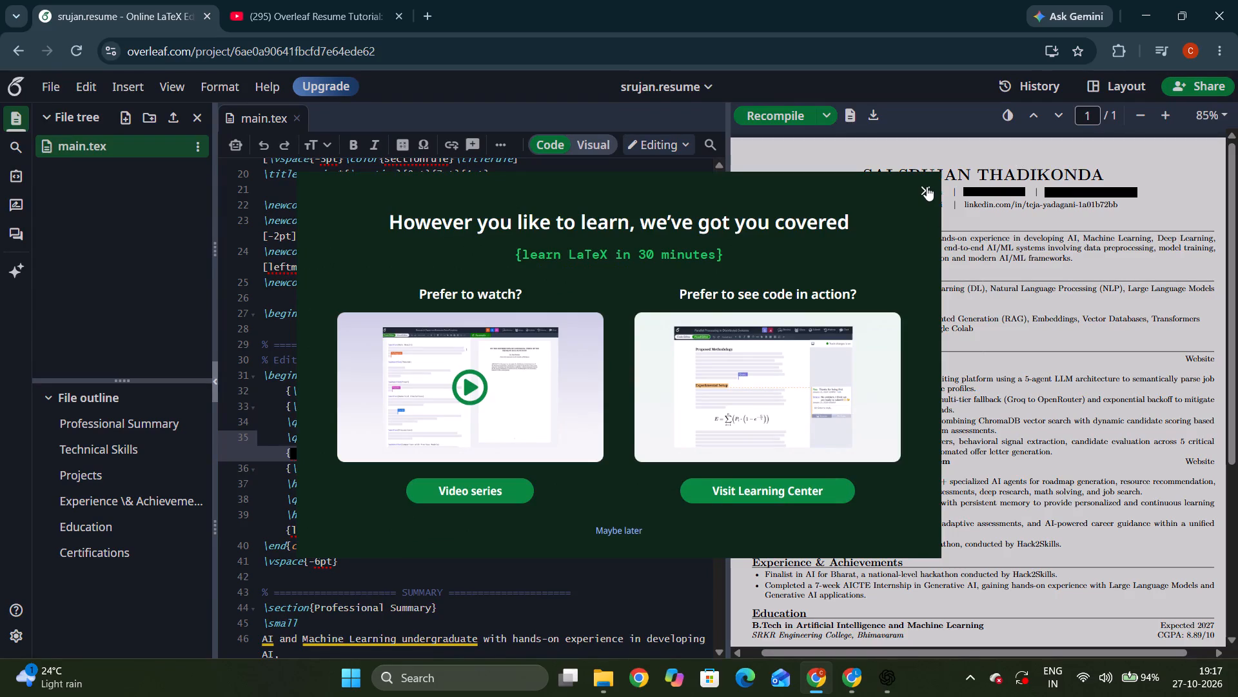
{"action": "left_click", "coordinate": [925, 192]}
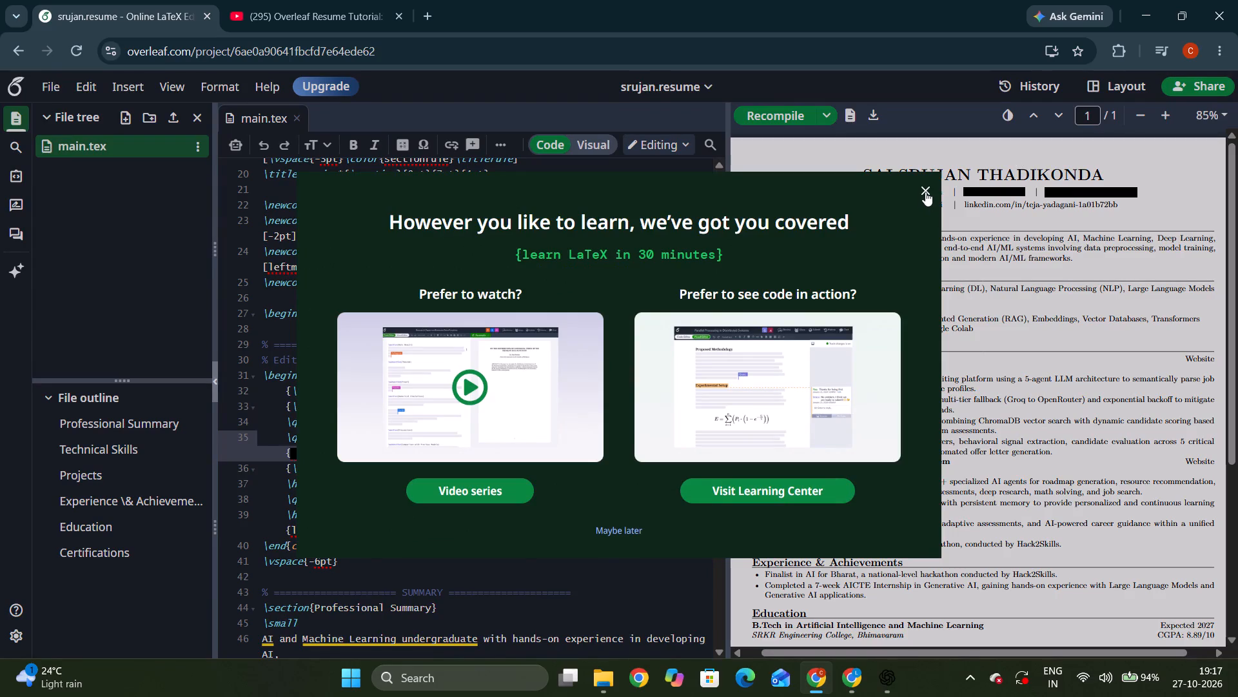
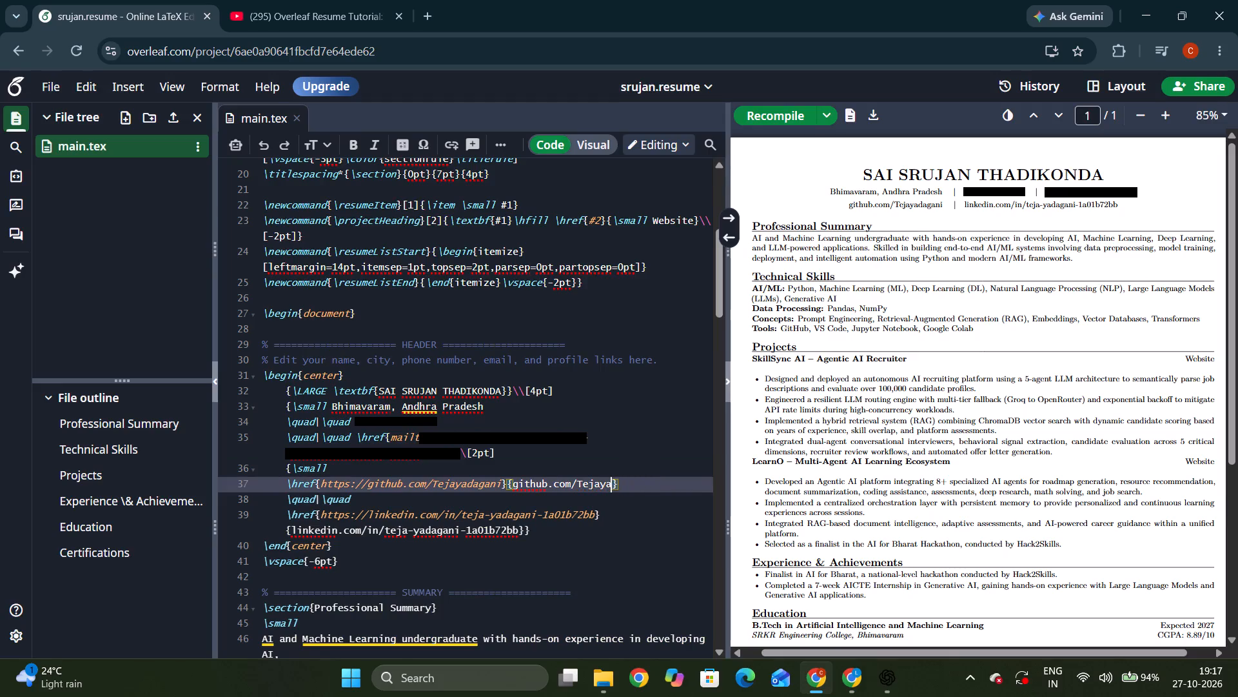
Delete the remaining displayed link text of the GitHub profile link in the header block, leaving its URL in place.
{"action": "key", "text": "BackSpace"}
{"action": "key", "text": "BackSpace"}
{"action": "key", "text": "BackSpace"}
{"action": "key", "text": "BackSpace"}
{"action": "key", "text": "BackSpace"}
{"action": "key", "text": "BackSpace"}
{"action": "key", "text": "BackSpace"}
{"action": "key", "text": "BackSpace"}
{"action": "key", "text": "BackSpace"}
{"action": "key", "text": "BackSpace"}
{"action": "key", "text": "BackSpace"}
{"action": "key", "text": "BackSpace"}
{"action": "key", "text": "BackSpace"}
{"action": "key", "text": "BackSpace"}
{"action": "key", "text": "BackSpace"}
{"action": "key", "text": "BackSpace"}
{"action": "key", "text": "BackSpace"}
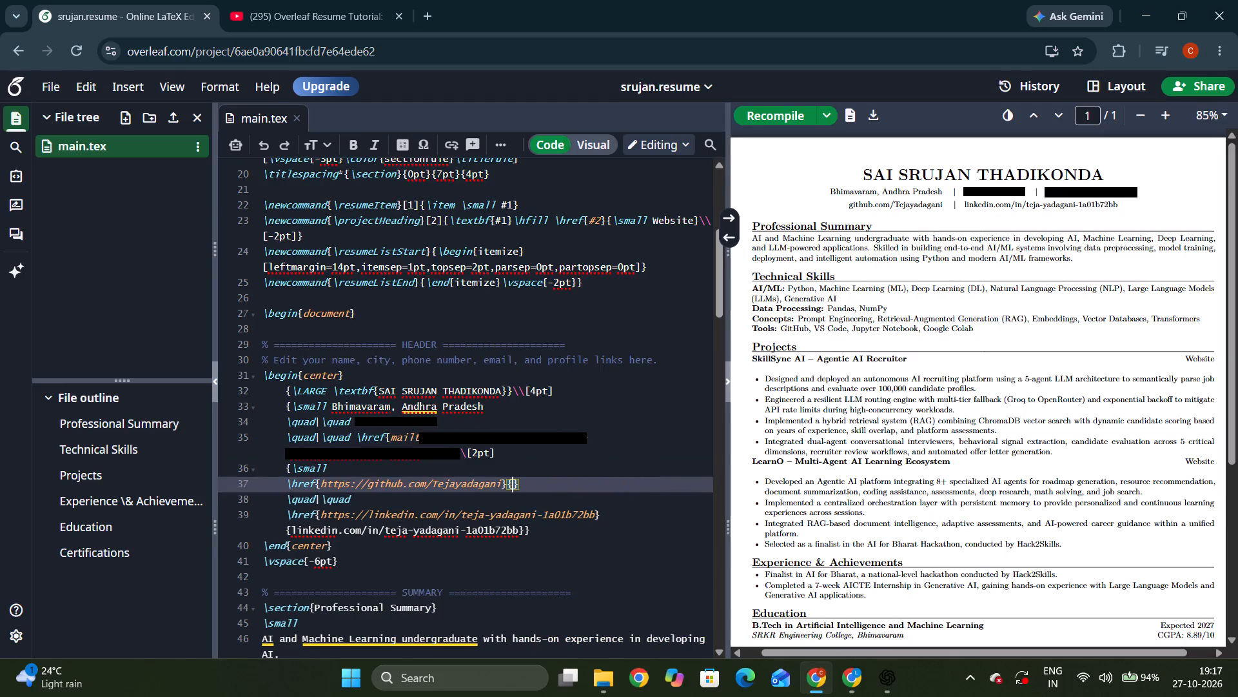
{"action": "key", "text": "ctrl+v"}
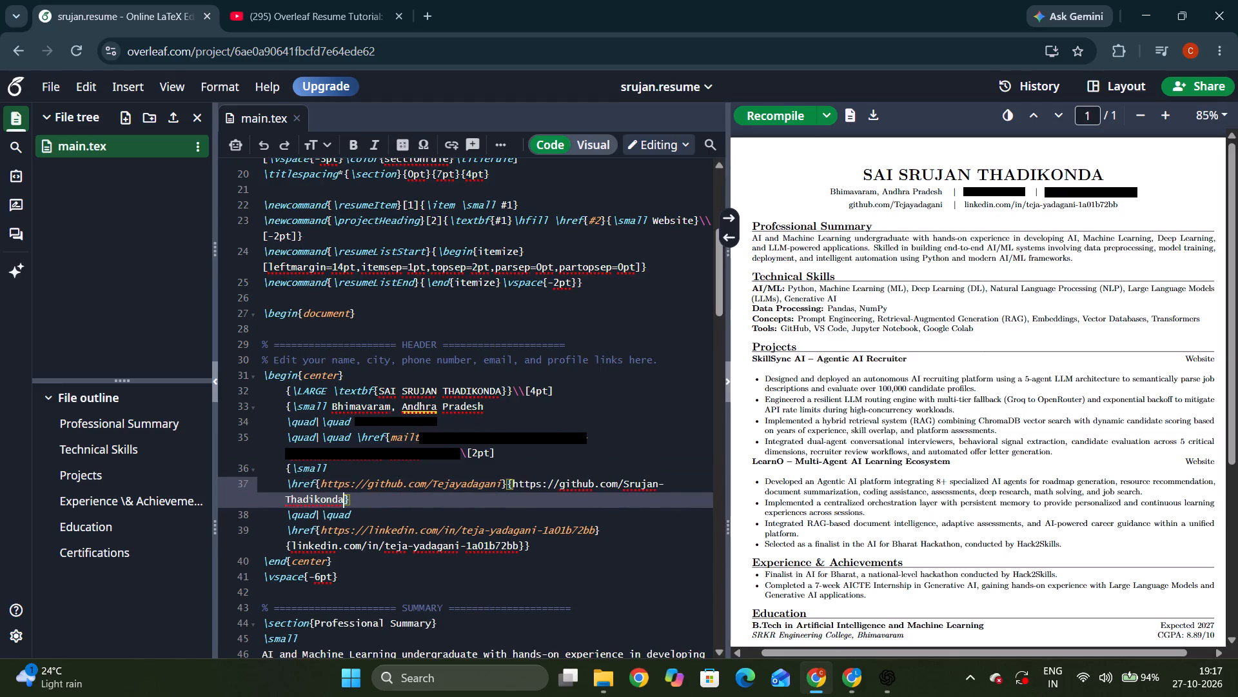
{"action": "left_click", "coordinate": [556, 484]}
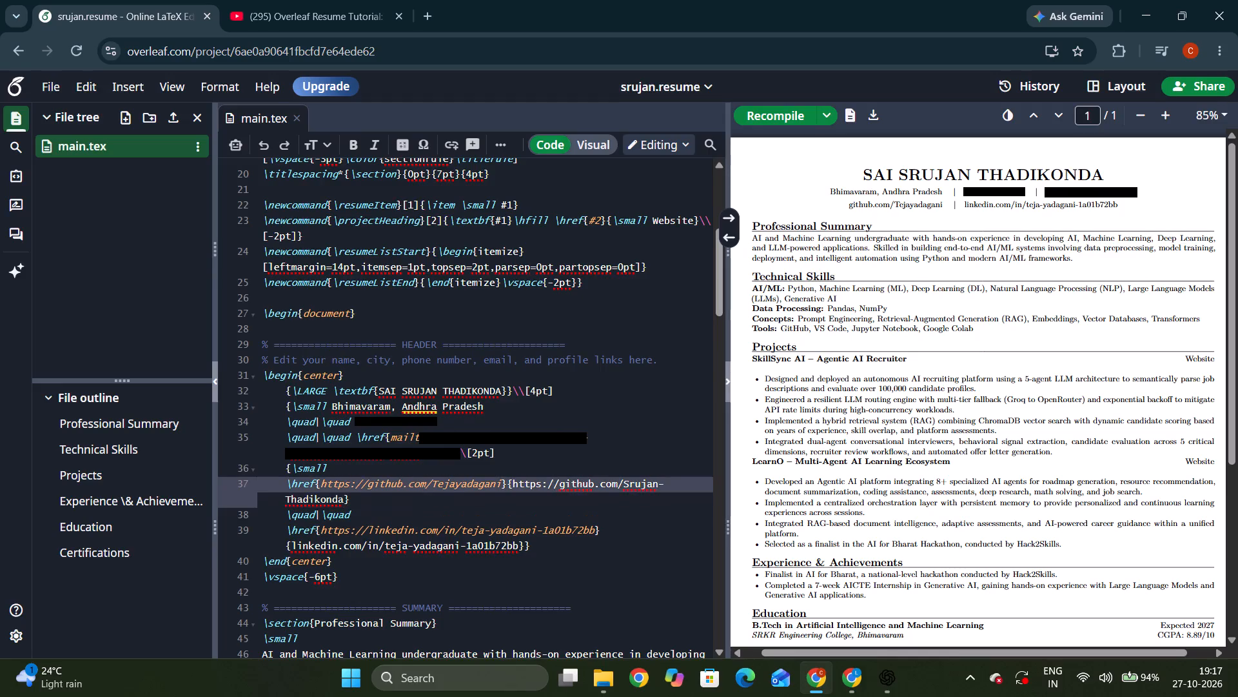
{"action": "key", "text": "Right"}
{"action": "key", "text": "BackSpace"}
{"action": "key", "text": "BackSpace"}
{"action": "key", "text": "BackSpace"}
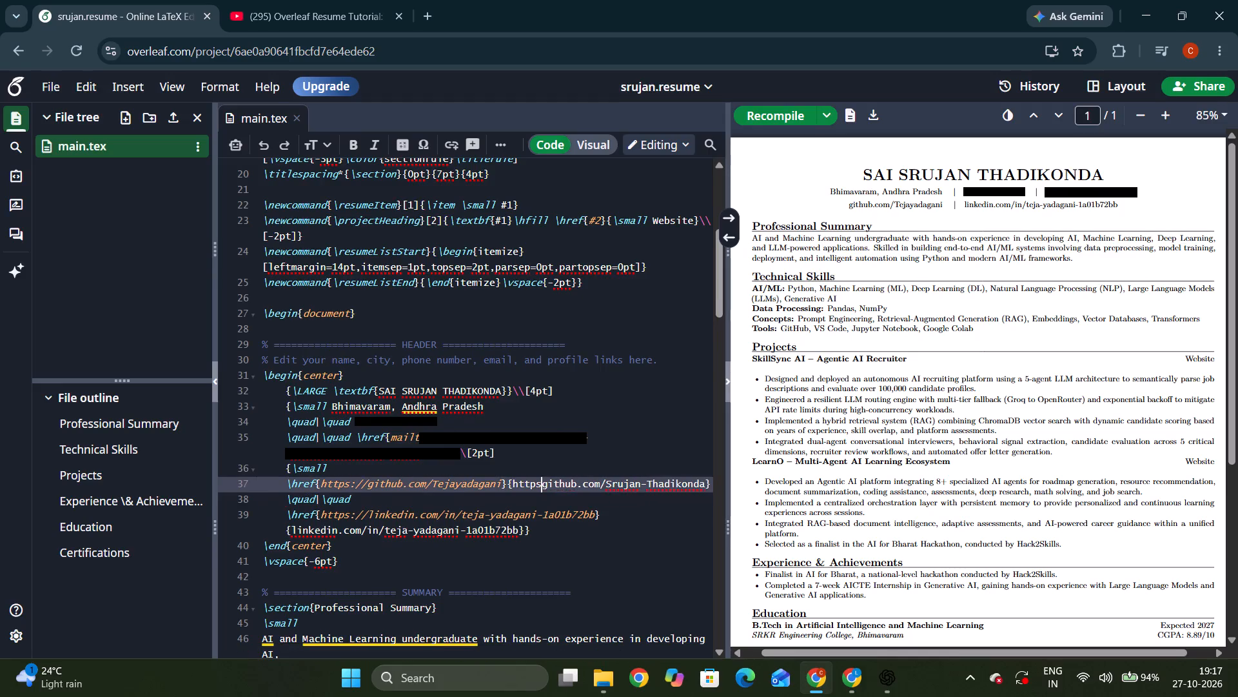
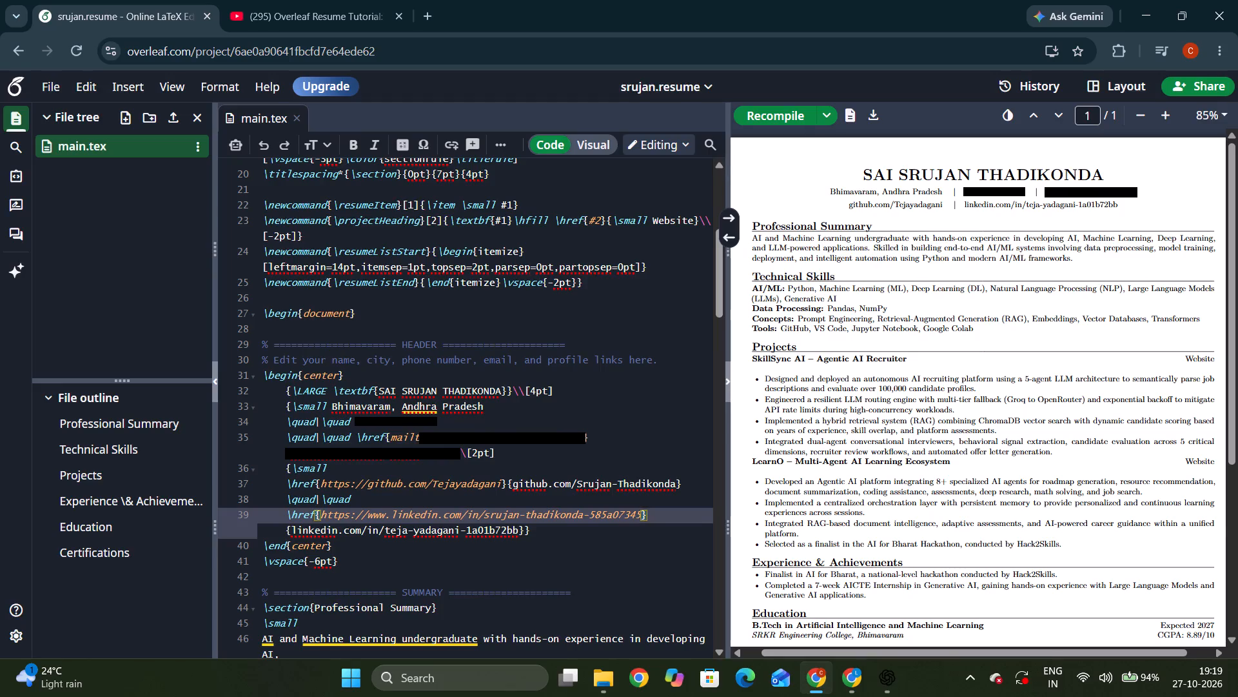
{"action": "left_click_drag", "start_coordinate": [292, 529], "coordinate": [517, 532]}
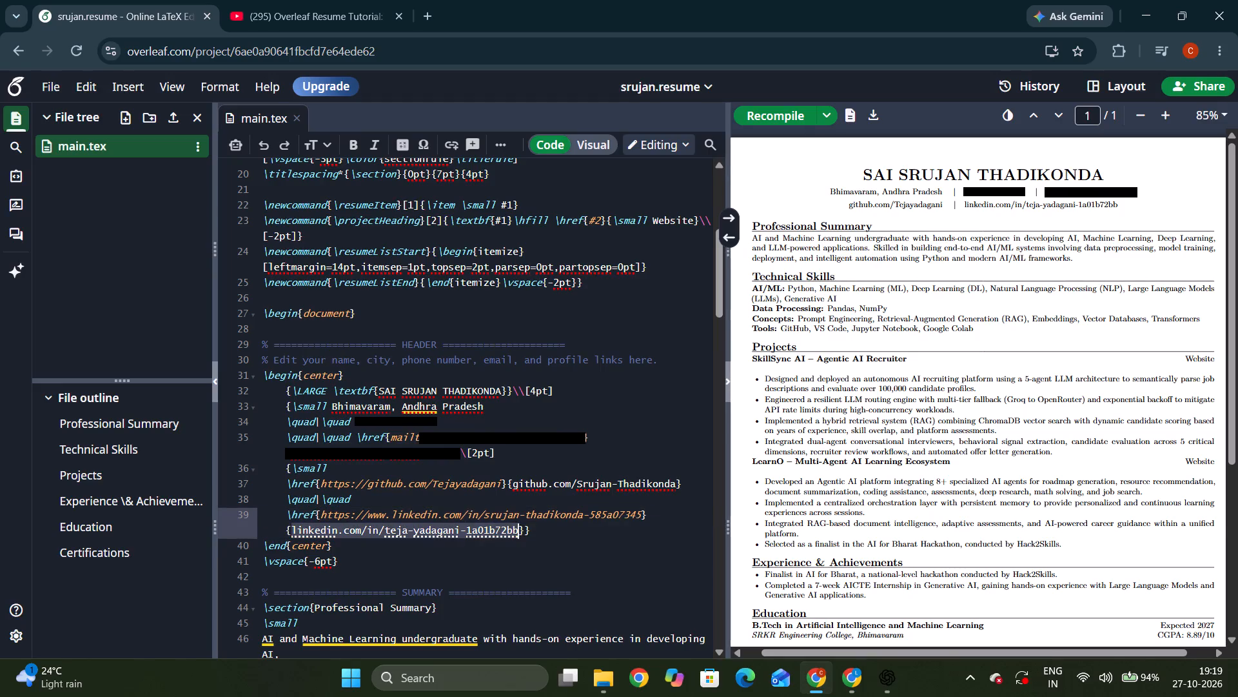
{"action": "left_click_drag", "start_coordinate": [517, 532], "coordinate": [518, 536]}
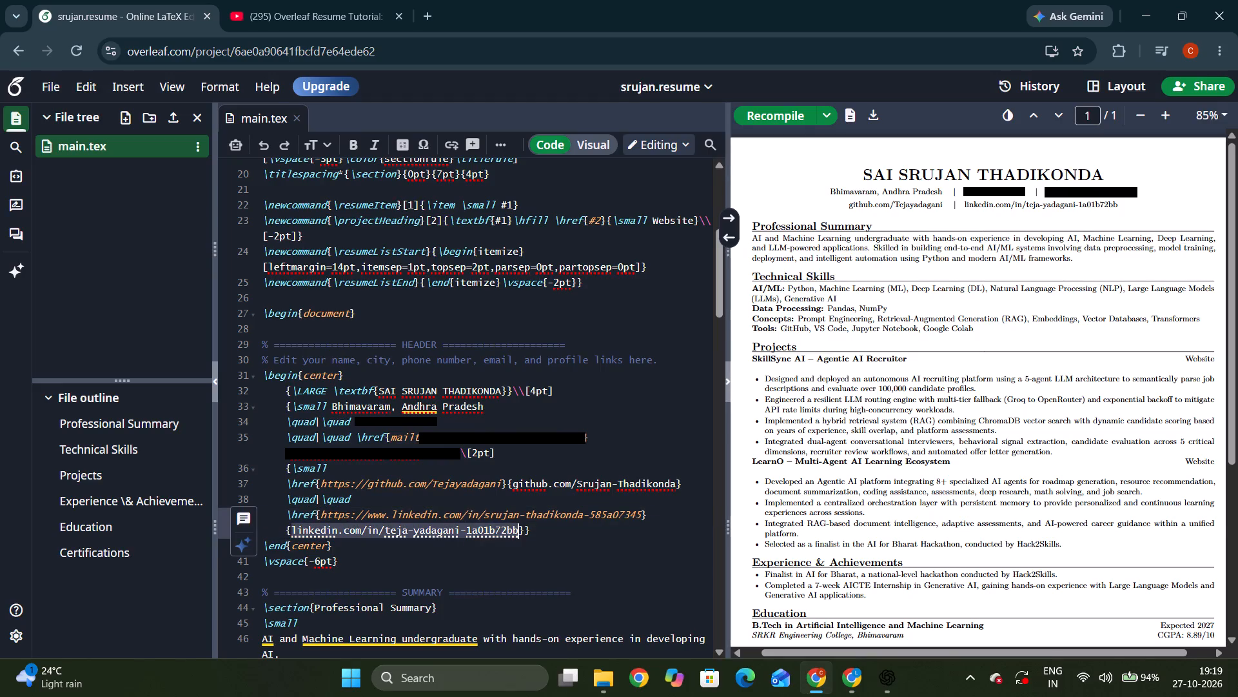
{"action": "key", "text": "BackSpace"}
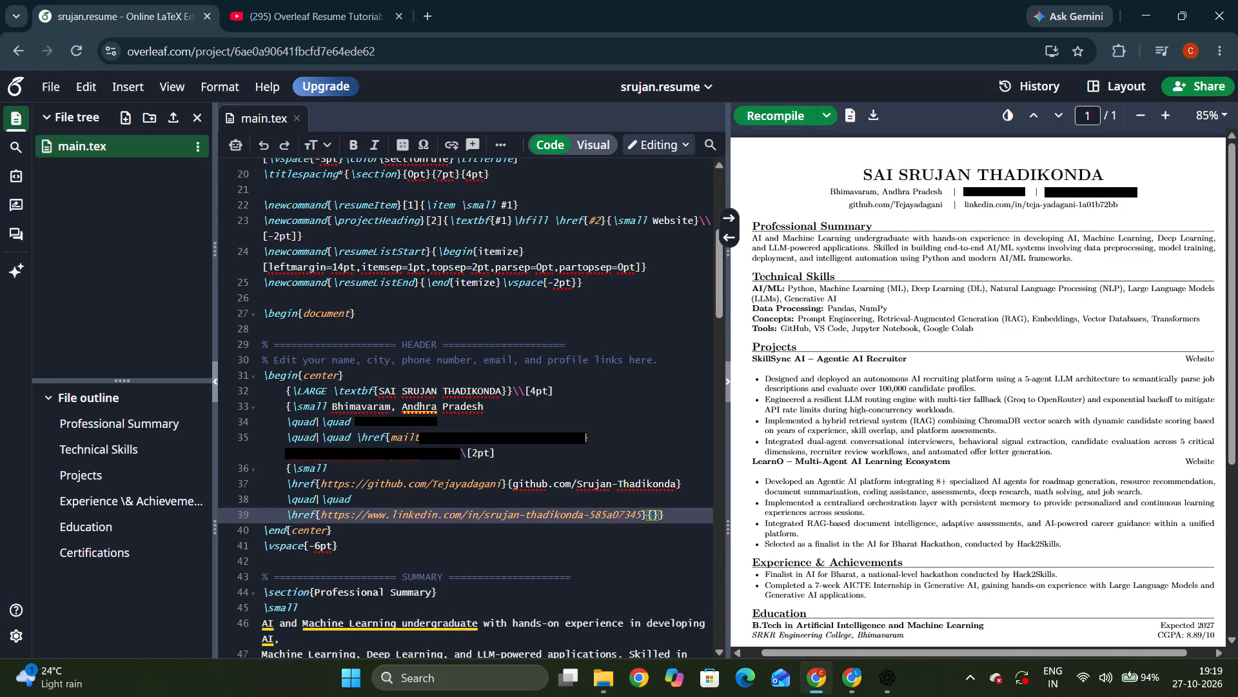
{"action": "key", "text": "ctrl+v"}
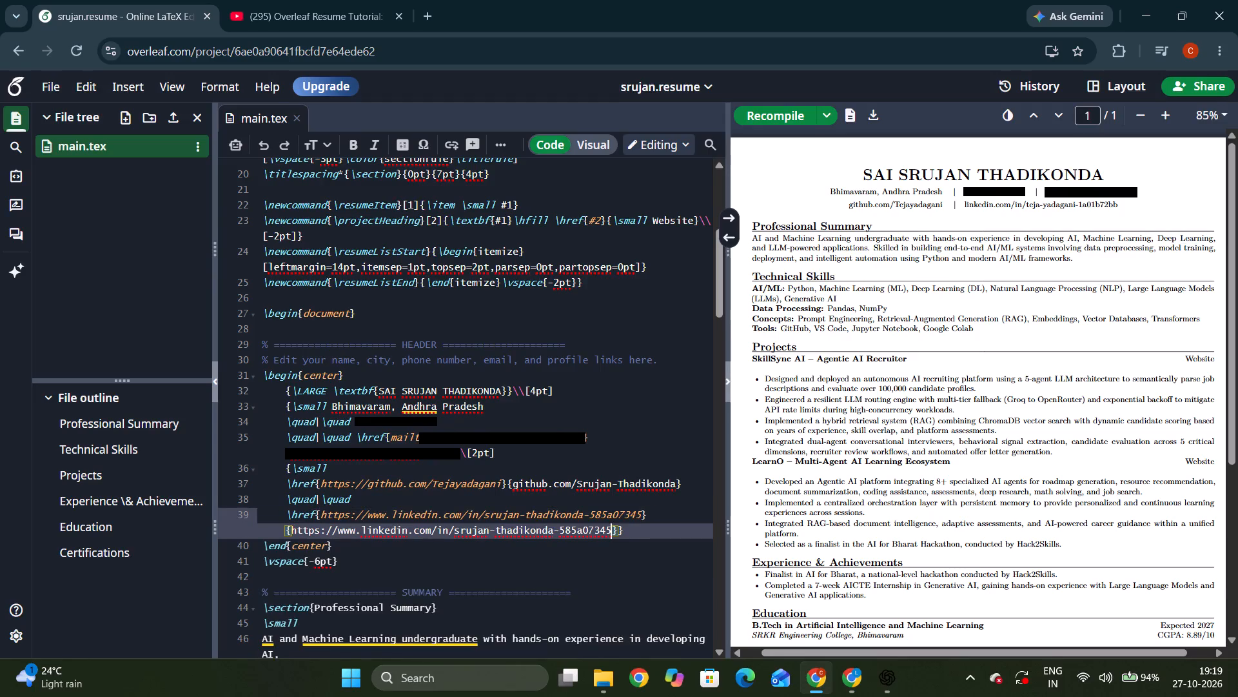
{"action": "left_click", "coordinate": [361, 532]}
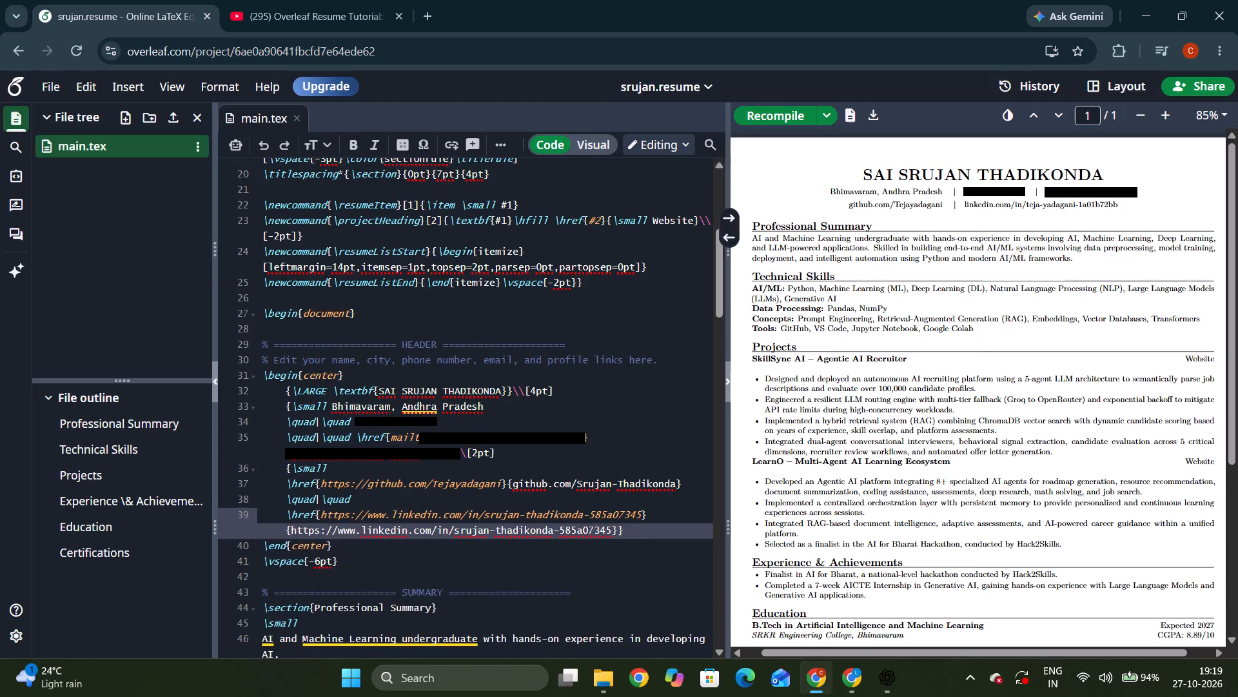
{"action": "key", "text": "BackSpace"}
{"action": "key", "text": "BackSpace"}
{"action": "key", "text": "BackSpace"}
{"action": "key", "text": "BackSpace"}
{"action": "key", "text": "BackSpace"}
{"action": "key", "text": "BackSpace"}
{"action": "key", "text": "BackSpace"}
{"action": "key", "text": "BackSpace"}
{"action": "key", "text": "BackSpace"}
{"action": "key", "text": "BackSpace"}
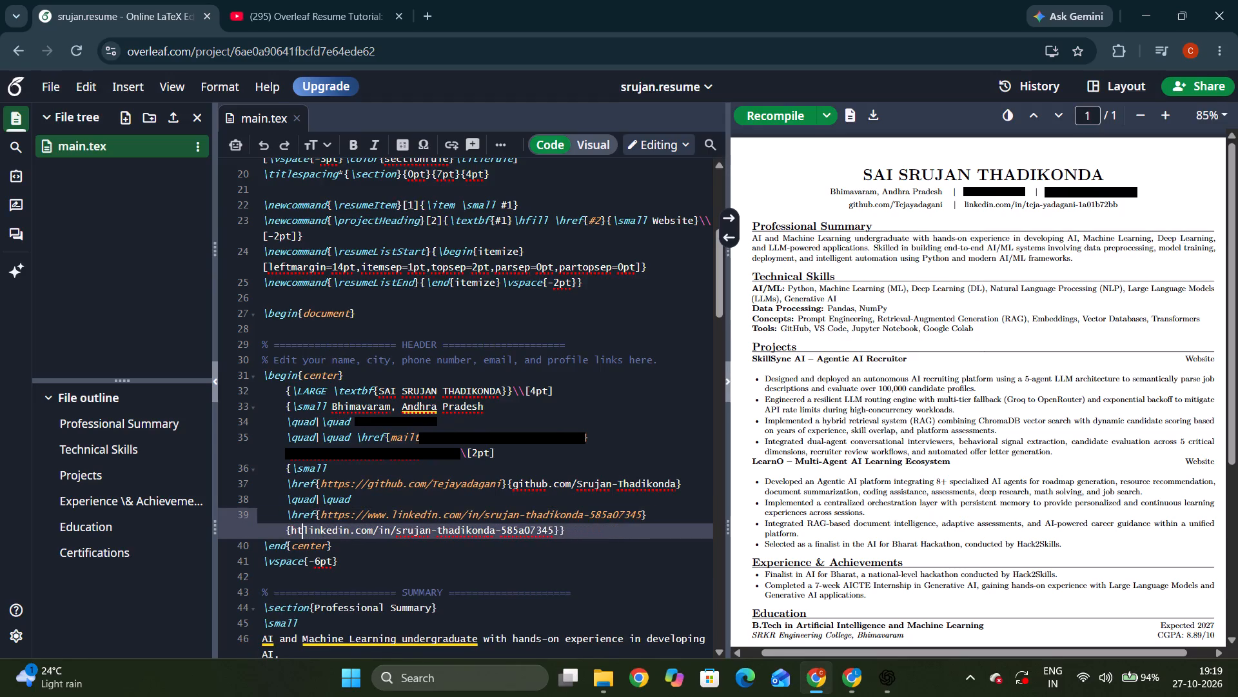
{"action": "key", "text": "BackSpace"}
{"action": "key", "text": "BackSpace"}
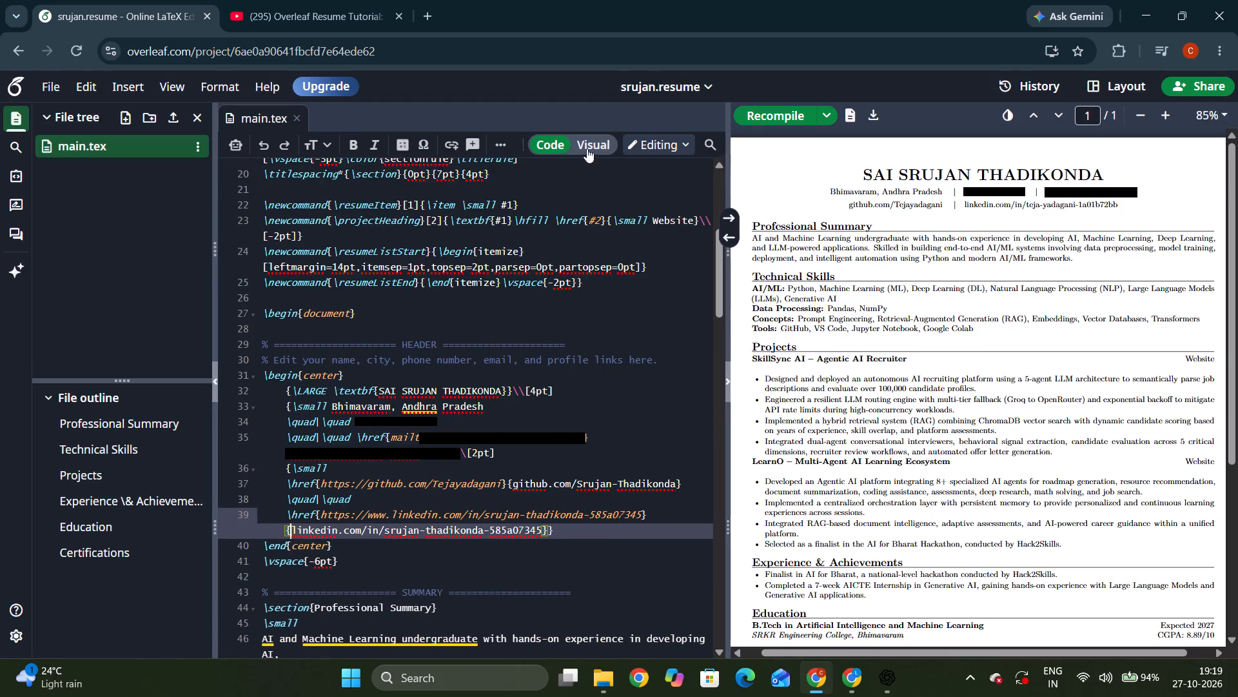
Recompile the resume PDF with the updated header links.
{"action": "left_click", "coordinate": [796, 118]}
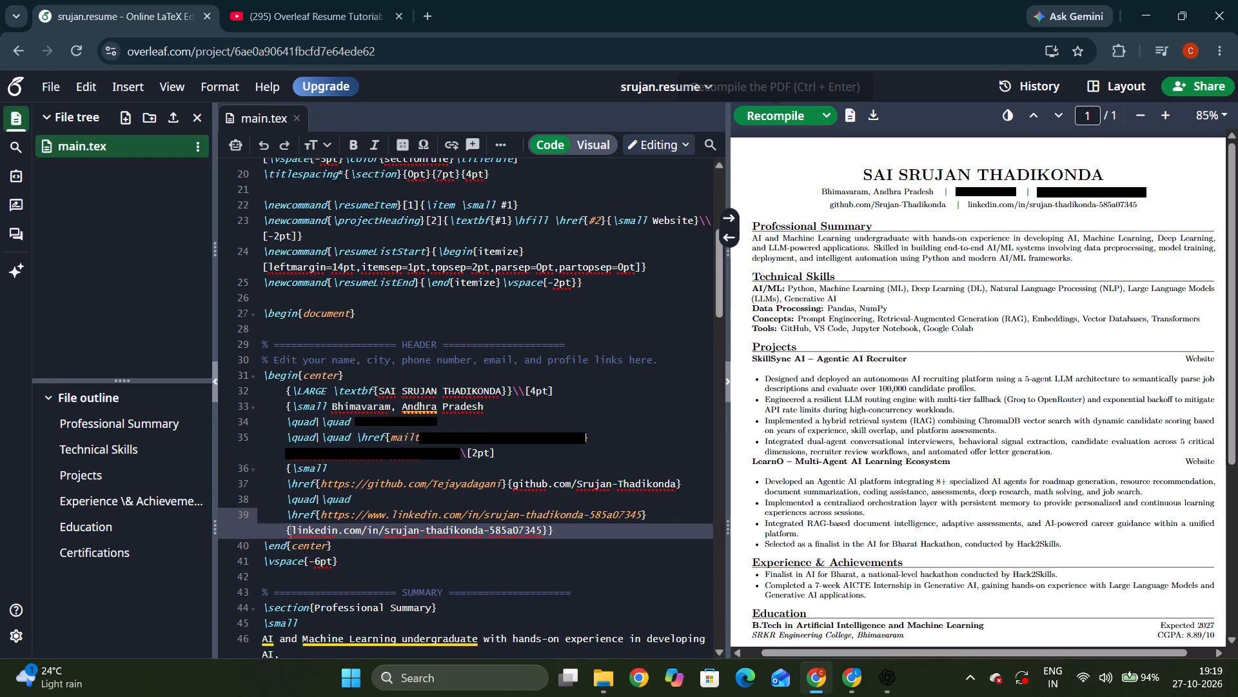
Copy "\textbf{AI/ML:} Python," from the Technical Skills section onto a new line directly above the AI/ML line.
{"action": "scroll", "coordinate": [521, 432], "scroll_direction": "down", "scroll_amount": 3}
{"action": "scroll", "coordinate": [521, 432], "scroll_direction": "up", "scroll_amount": 1}
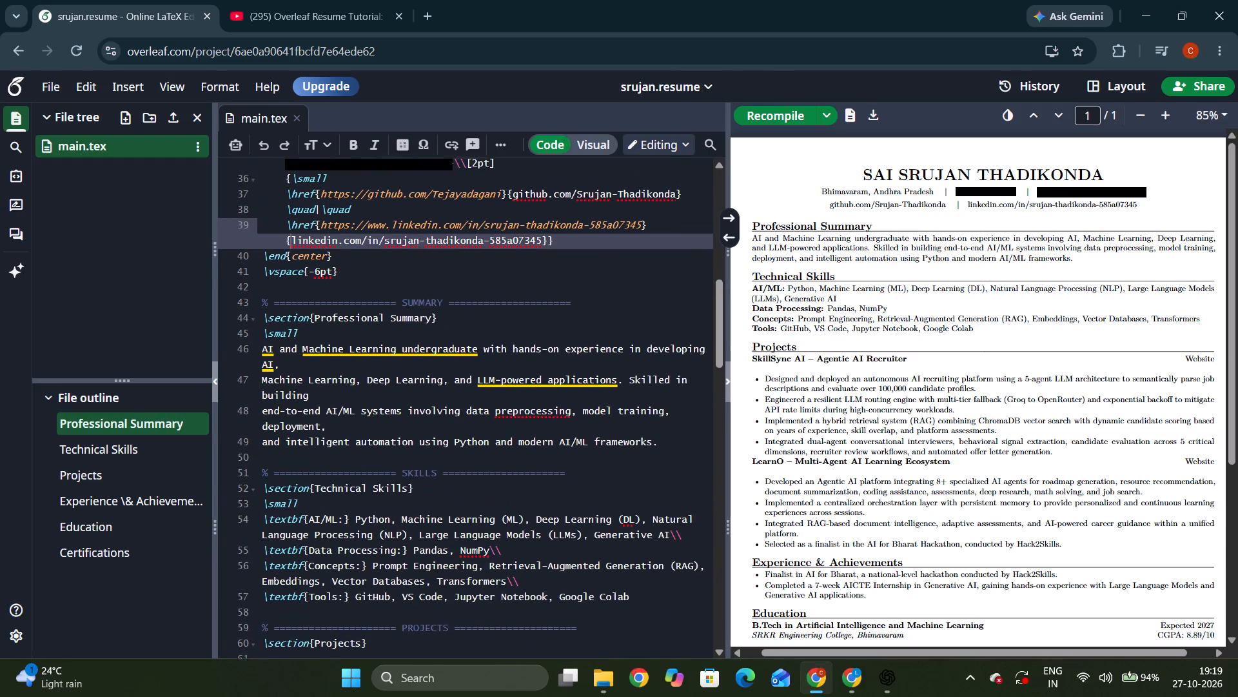
{"action": "scroll", "coordinate": [521, 432], "scroll_direction": "up", "scroll_amount": 1}
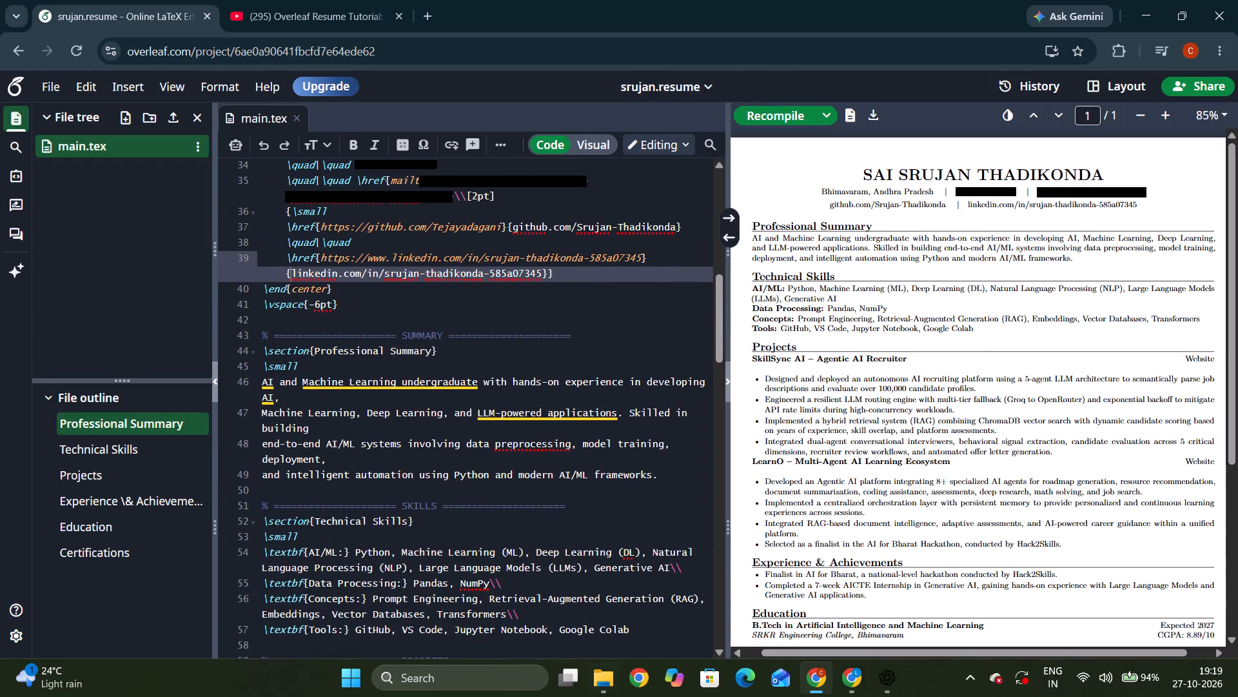
{"action": "scroll", "coordinate": [463, 485], "scroll_direction": "down", "scroll_amount": 1}
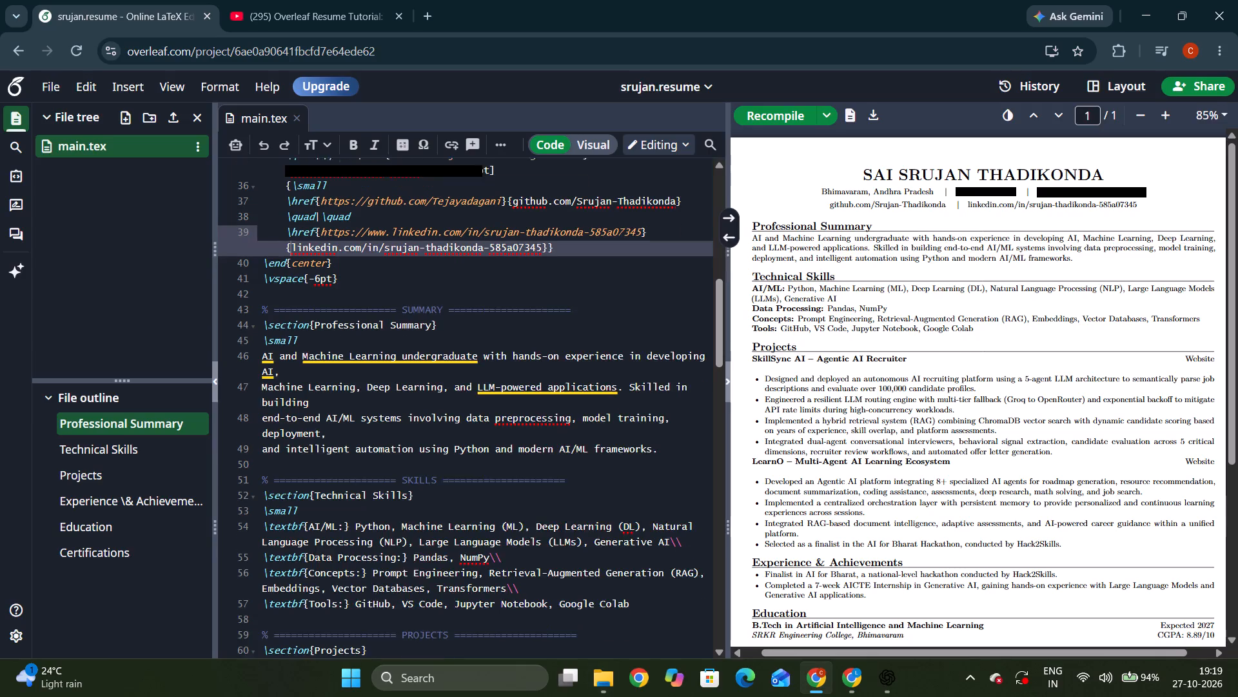
{"action": "scroll", "coordinate": [463, 485], "scroll_direction": "down", "scroll_amount": 1}
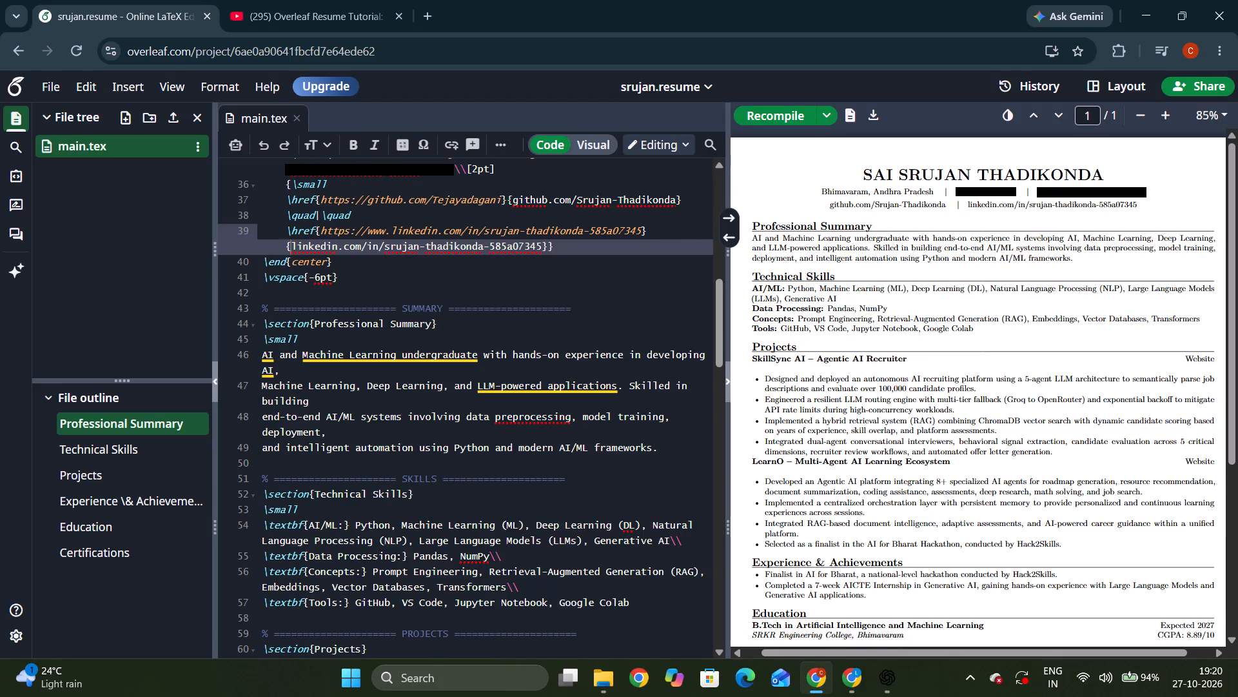
{"action": "left_click_drag", "start_coordinate": [263, 524], "coordinate": [308, 523]}
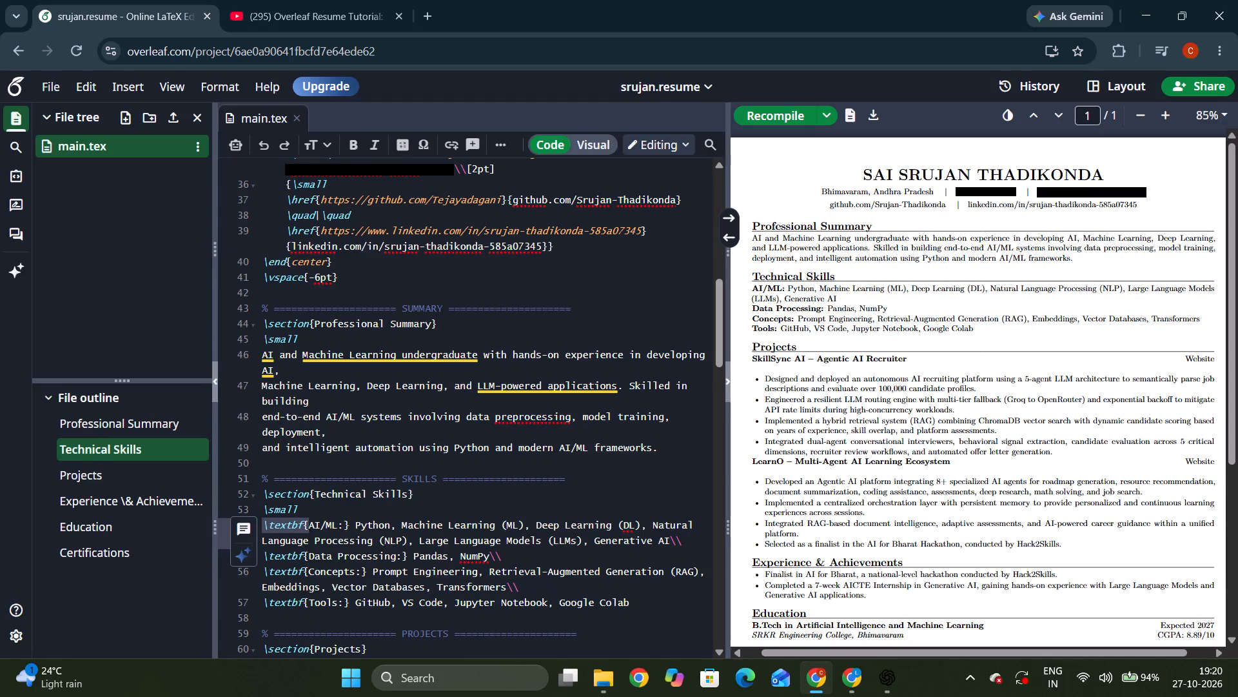
{"action": "left_click", "coordinate": [391, 502]}
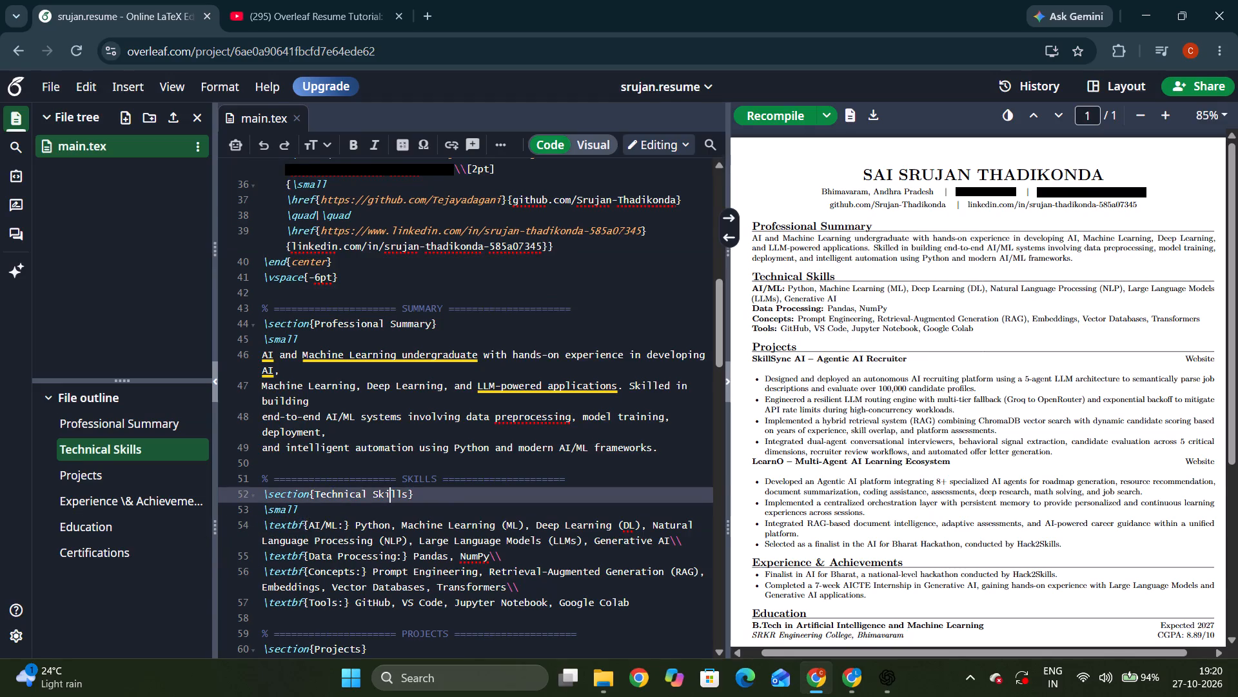
{"action": "left_click_drag", "start_coordinate": [265, 522], "coordinate": [358, 516]}
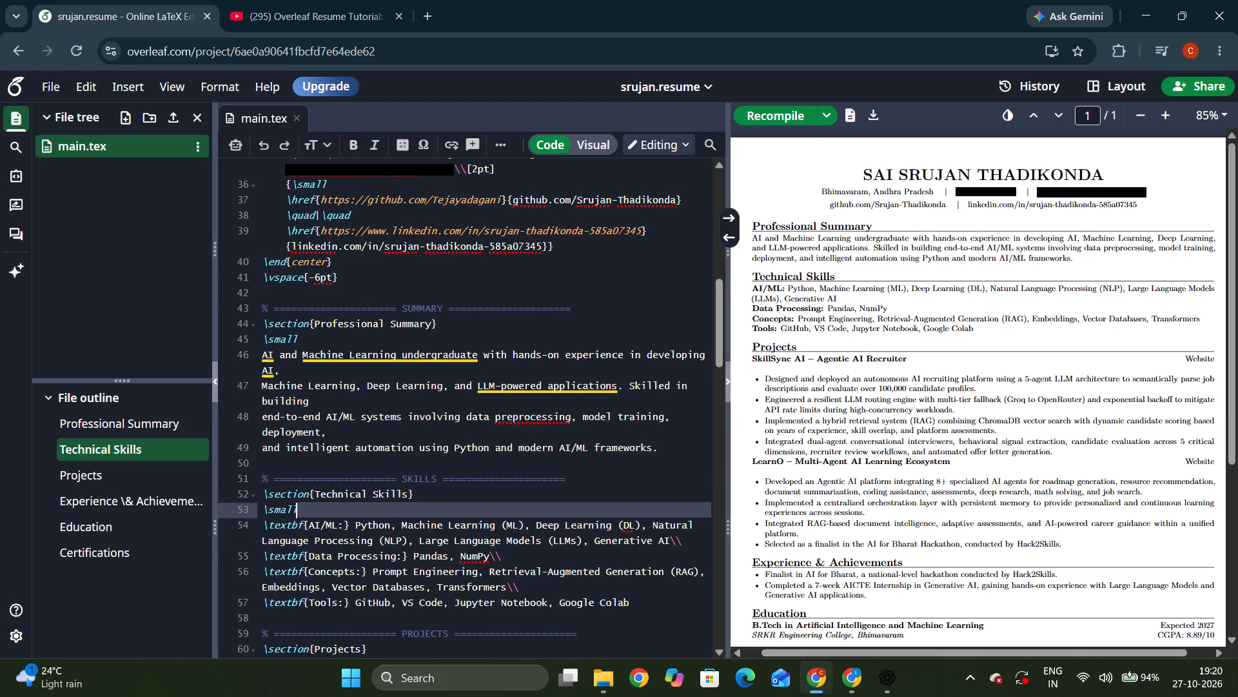
{"action": "left_click_drag", "start_coordinate": [358, 516], "coordinate": [359, 520]}
{"action": "left_click", "coordinate": [356, 513]}
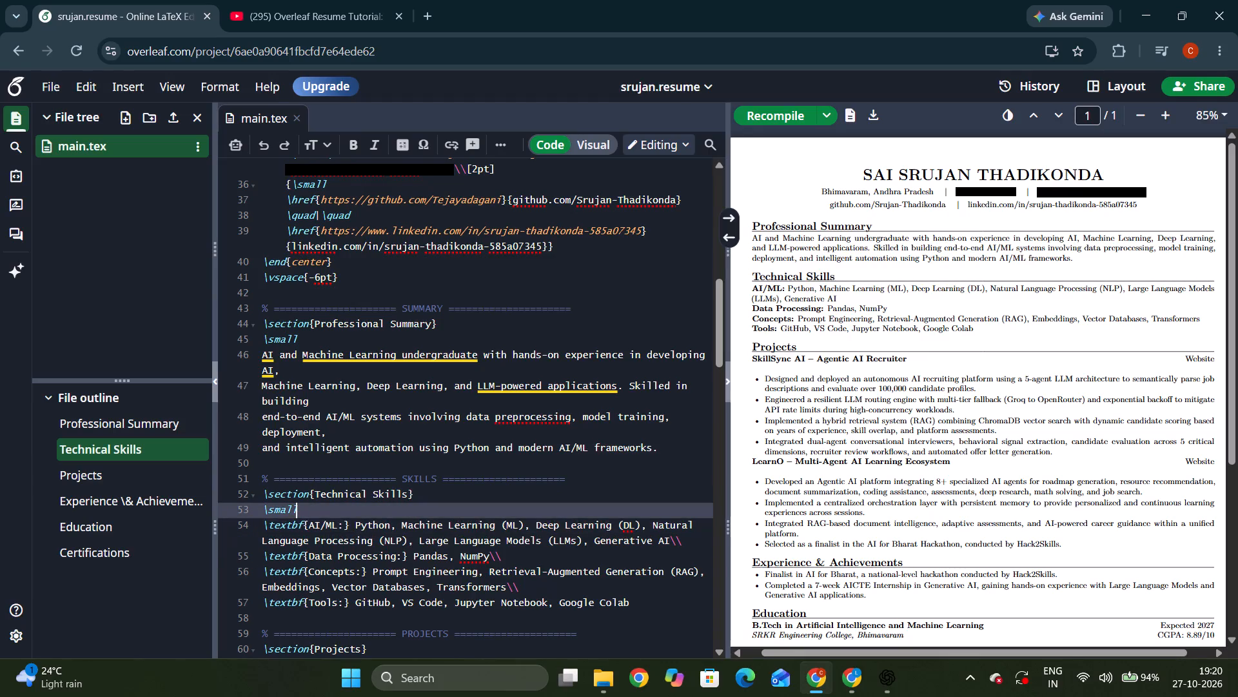
{"action": "left_click", "coordinate": [262, 525]}
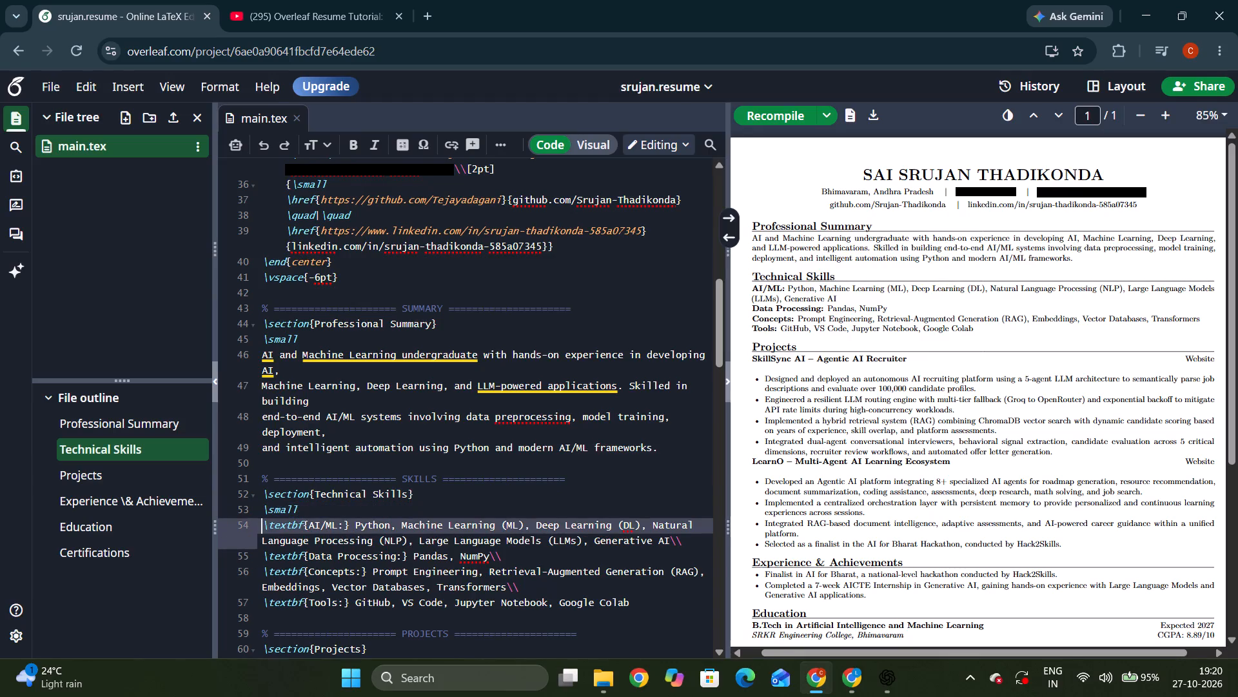
{"action": "left_click_drag", "start_coordinate": [262, 525], "coordinate": [390, 530]}
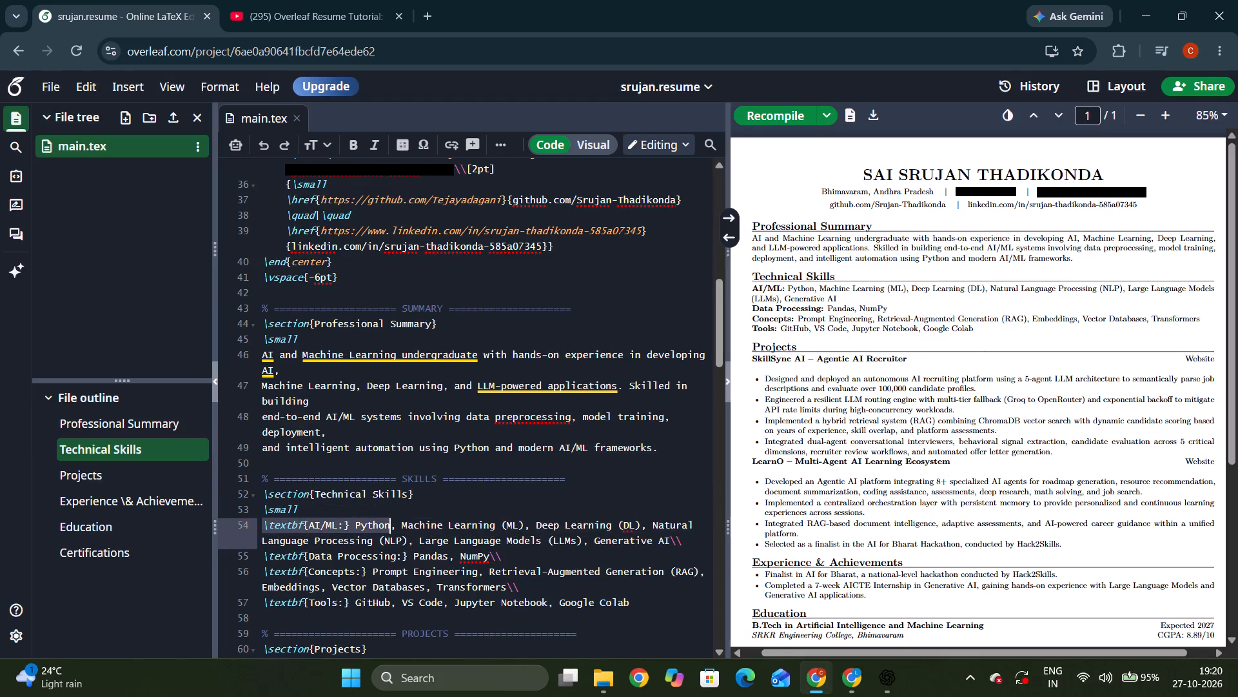
{"action": "left_click_drag", "start_coordinate": [390, 530], "coordinate": [393, 530]}
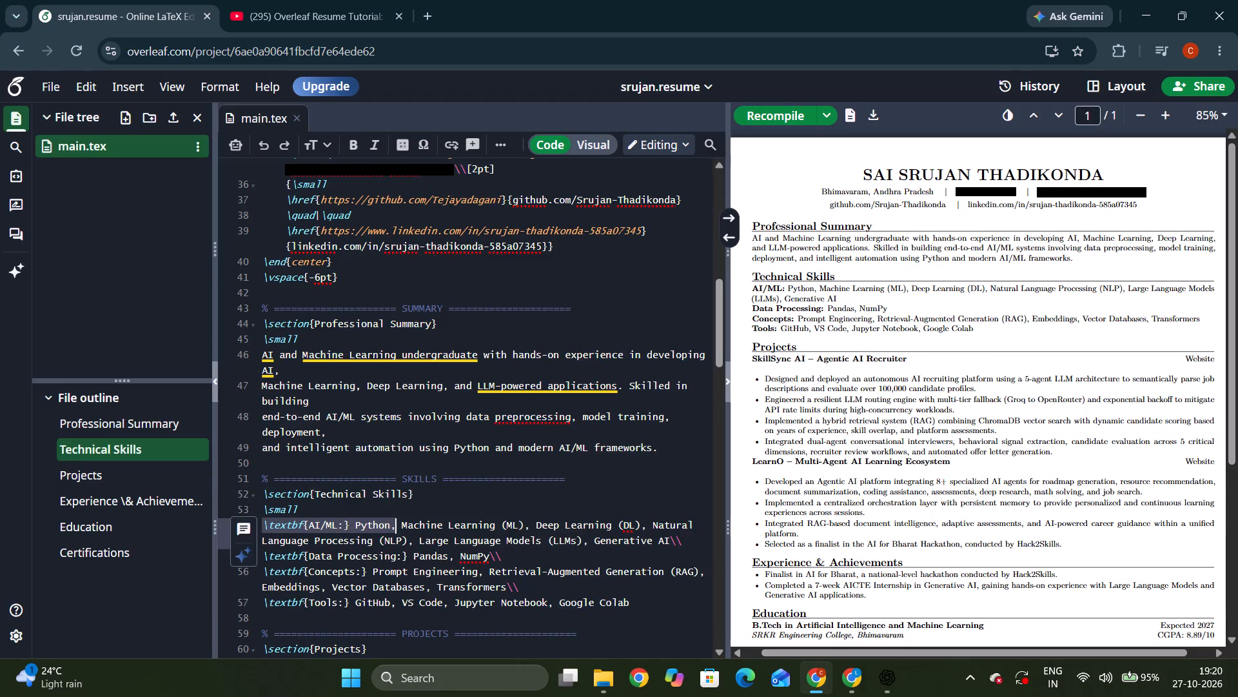
{"action": "key", "text": "ctrl+c"}
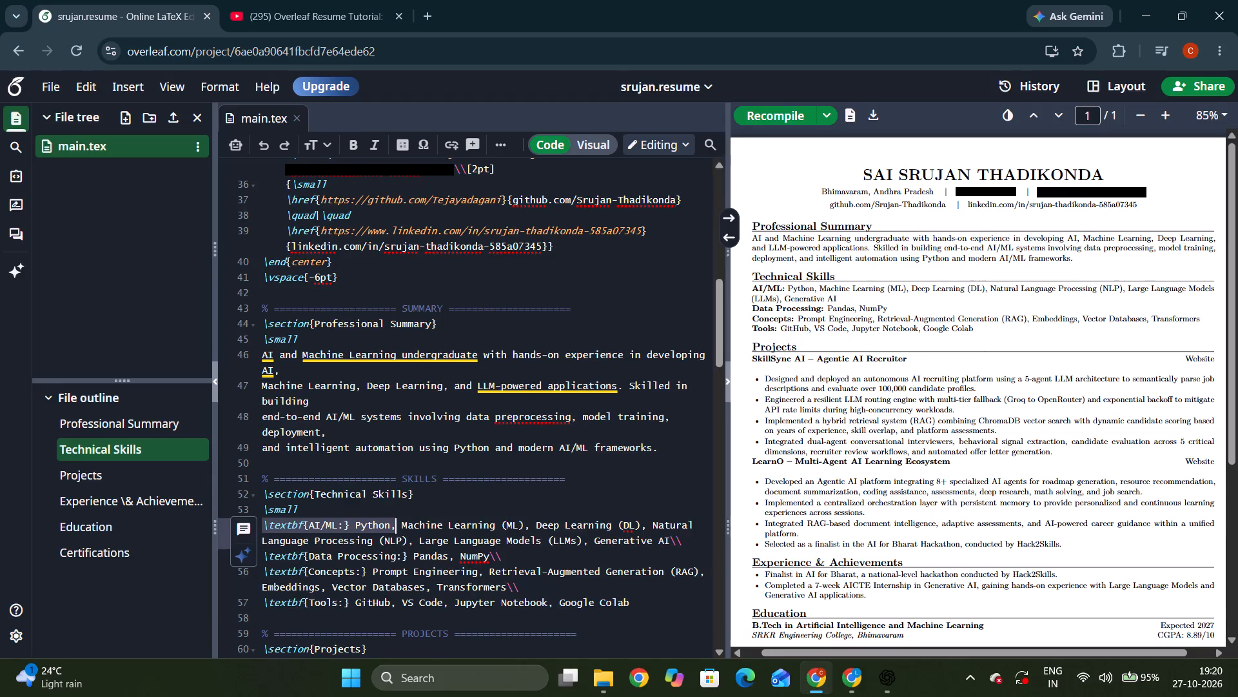
{"action": "left_click", "coordinate": [340, 510]}
{"action": "key", "text": "Return"}
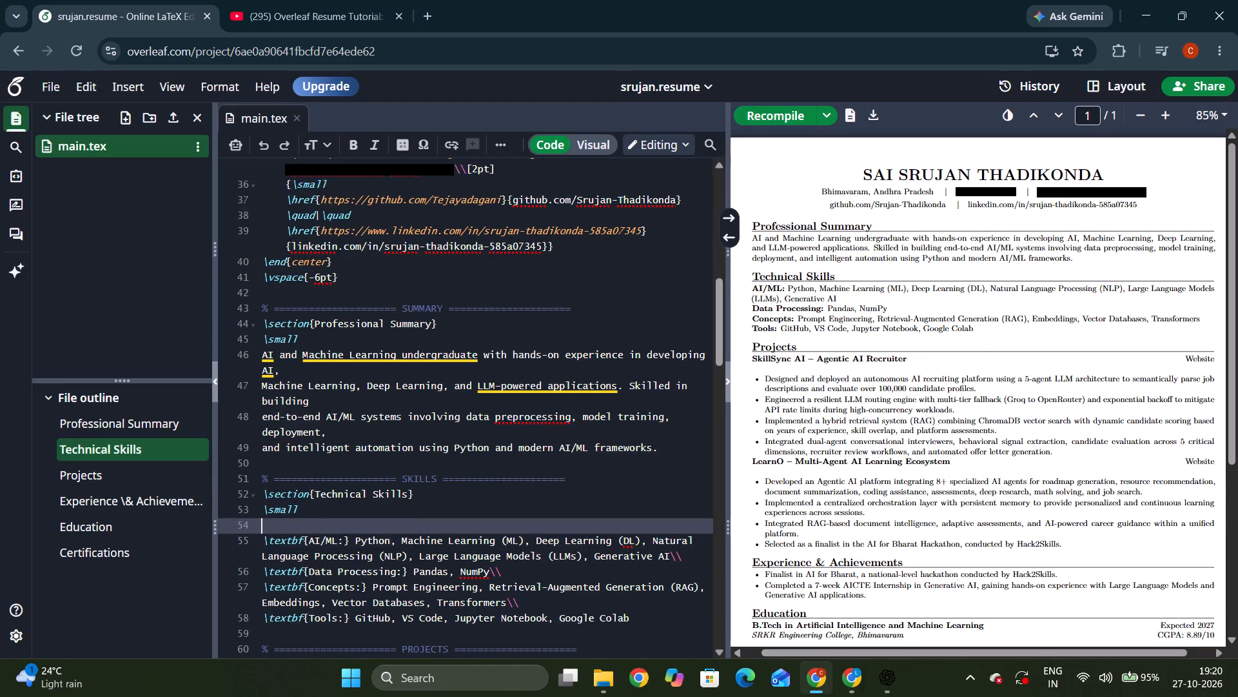
{"action": "key", "text": "ctrl+v"}
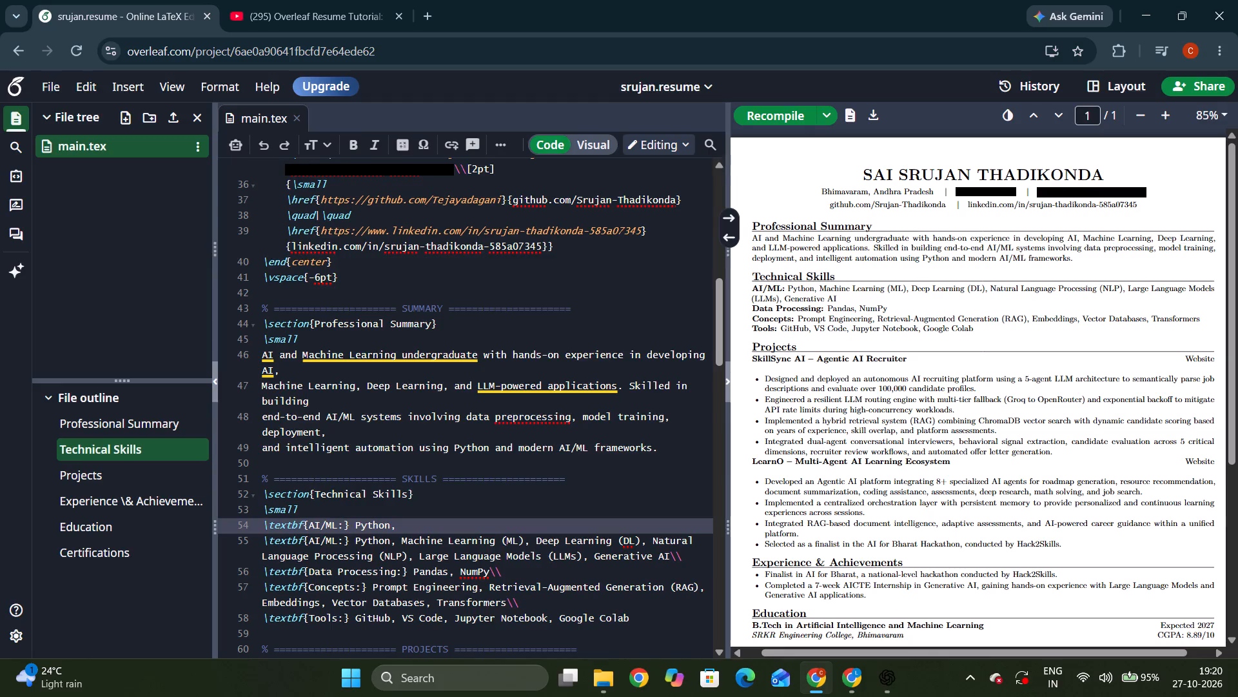
Change the new skills line's bold label to "Programing Language:" and remove the trailing comma after Python.
{"action": "left_click", "coordinate": [339, 526]}
{"action": "key", "text": "BackSpace"}
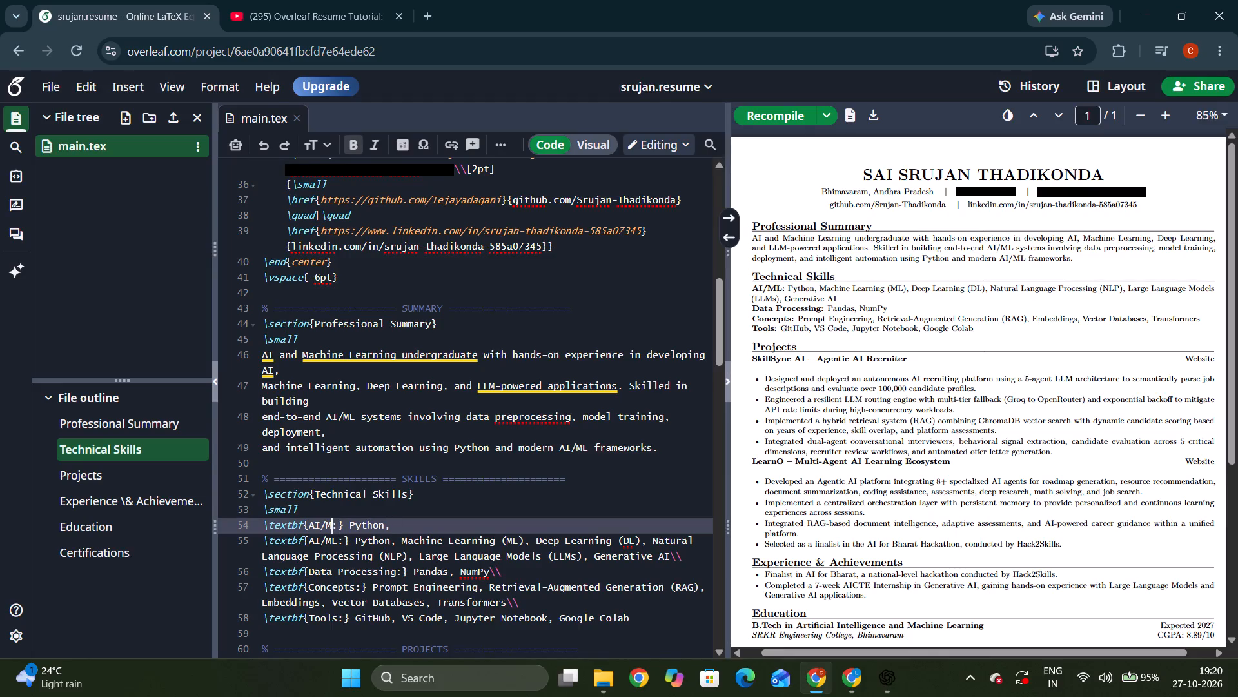
{"action": "key", "text": "BackSpace"}
{"action": "key", "text": "BackSpace"}
{"action": "key", "text": "BackSpace"}
{"action": "key", "text": "BackSpace"}
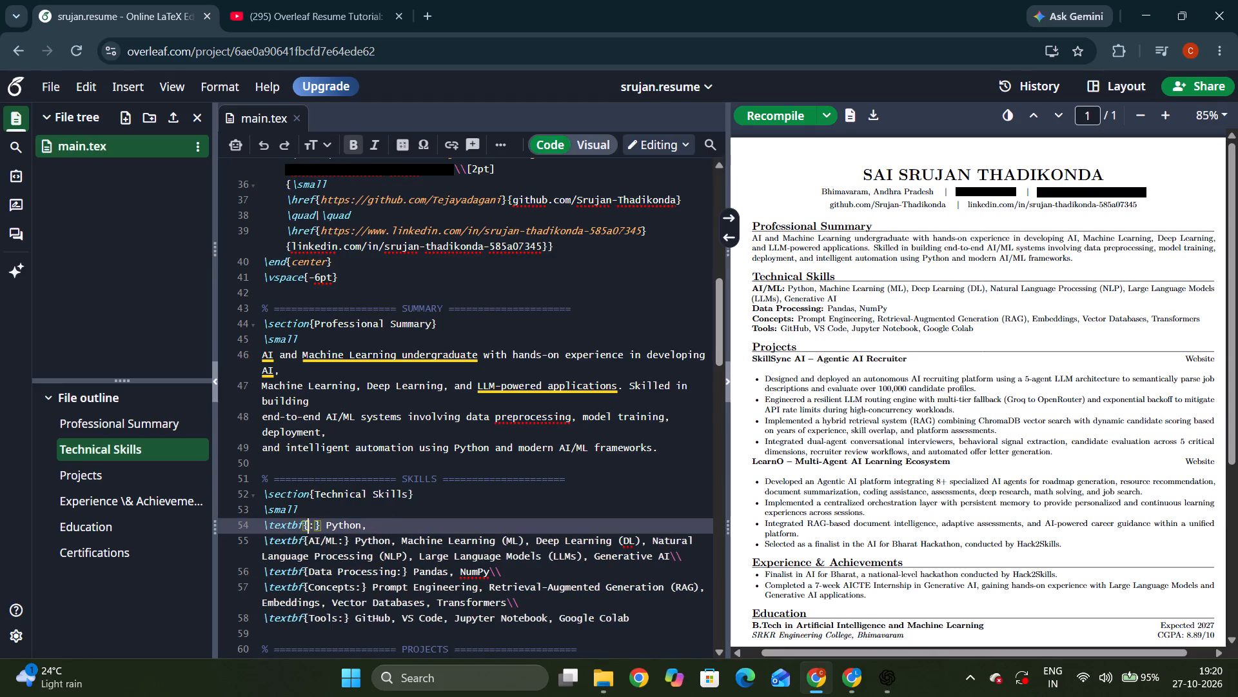
{"action": "key", "text": "p"}
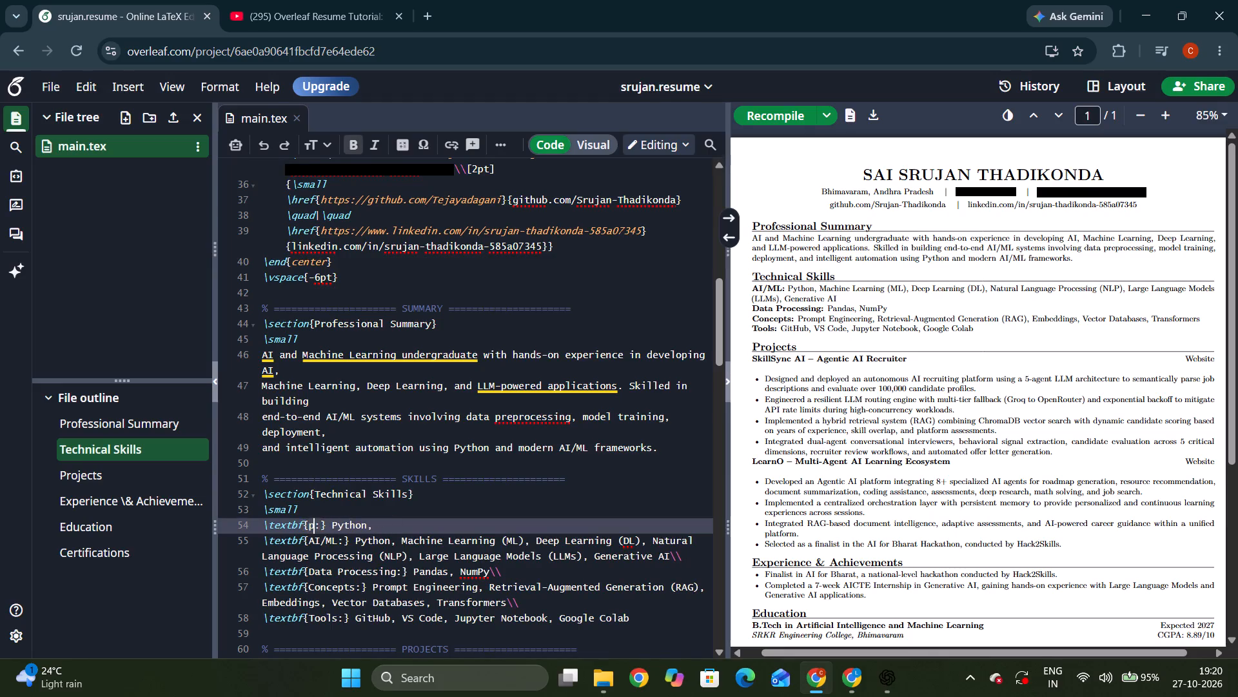
{"action": "key", "text": "BackSpace"}
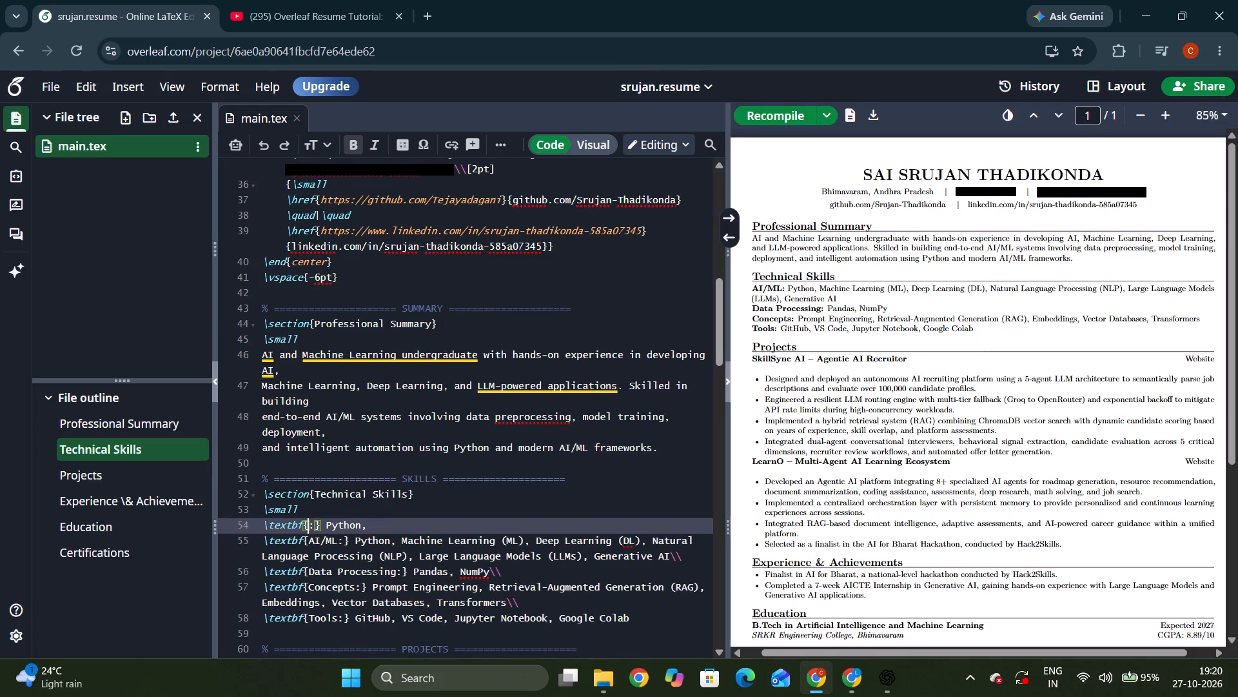
{"action": "key", "text": "shift+p"}
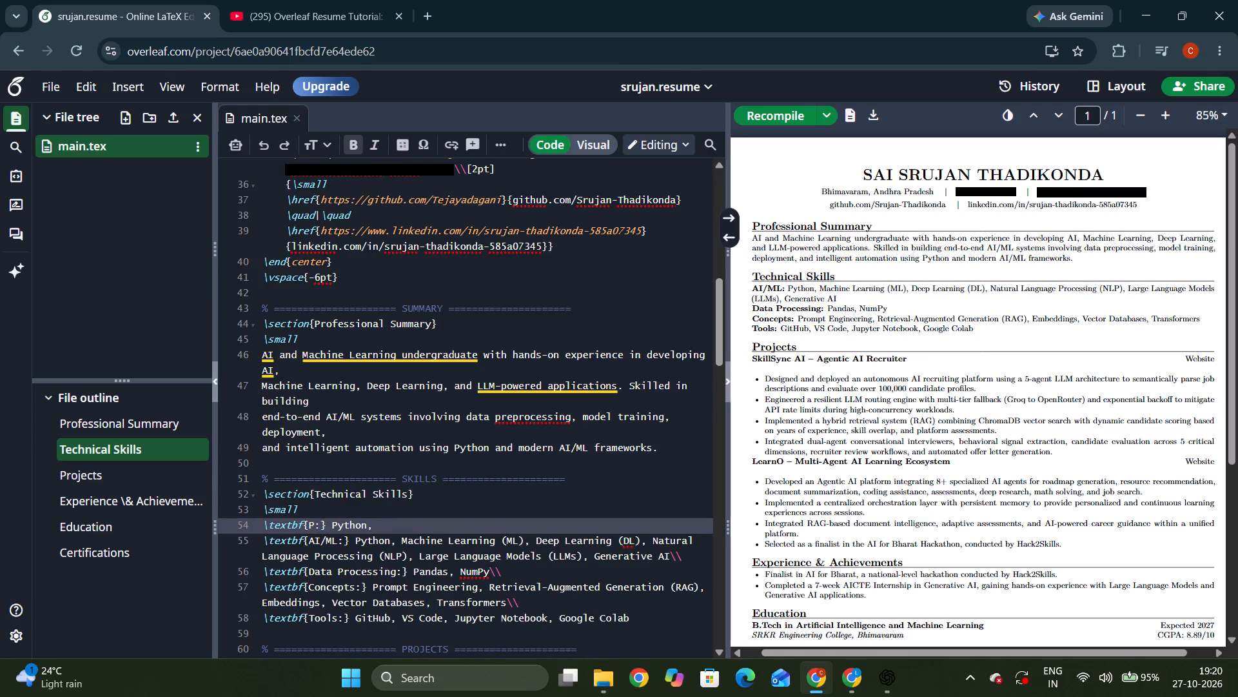
{"action": "type", "text": "ro"}
{"action": "type", "text": "gra"}
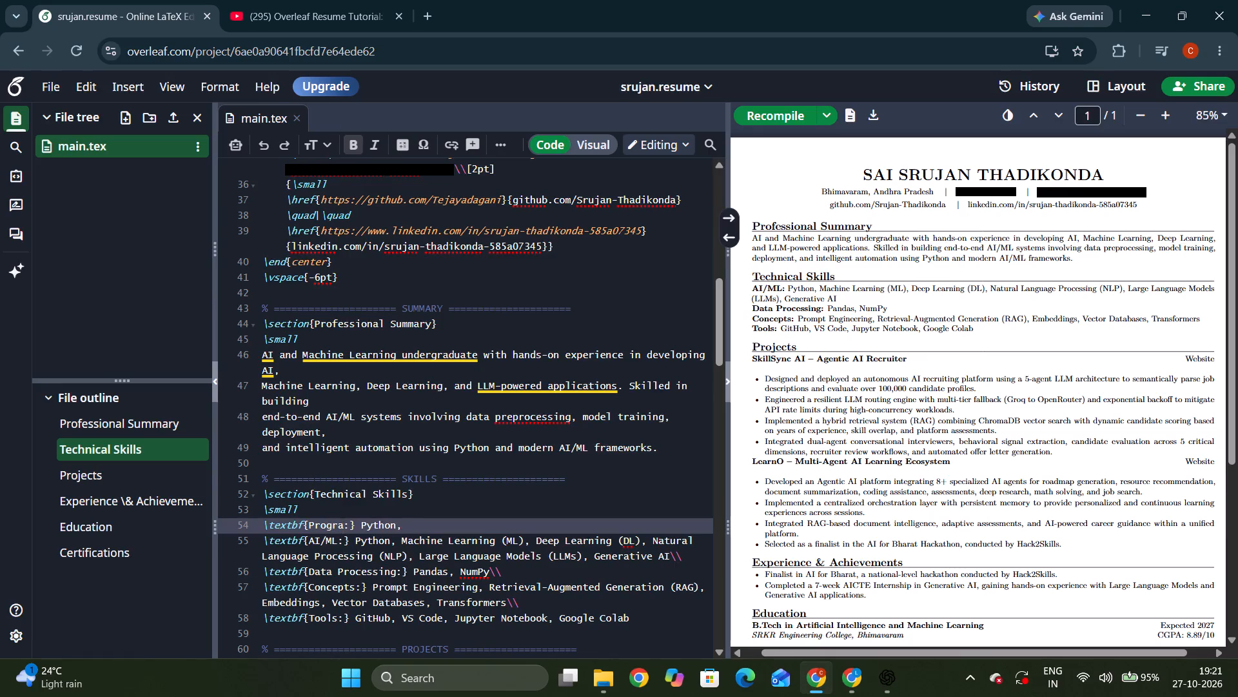
{"action": "type", "text": "ming"}
{"action": "key", "text": "space"}
{"action": "type", "text": "LA"}
{"action": "key", "text": "BackSpace"}
{"action": "type", "text": "angua"}
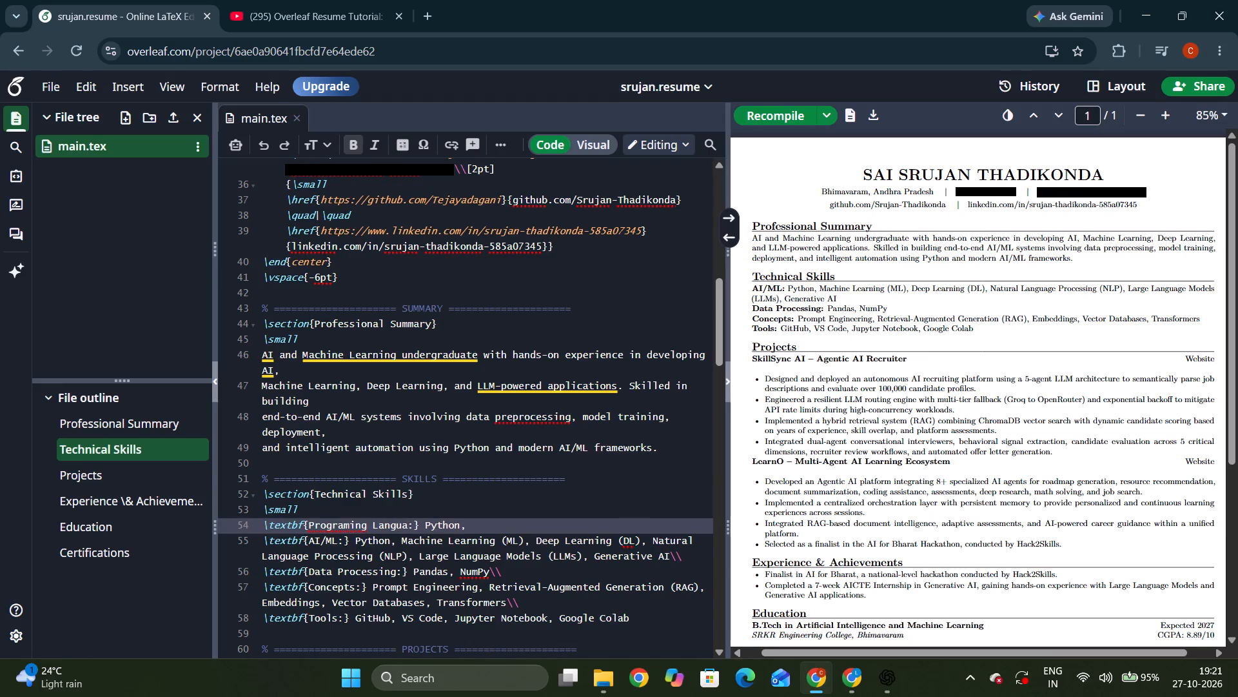
{"action": "type", "text": "ge"}
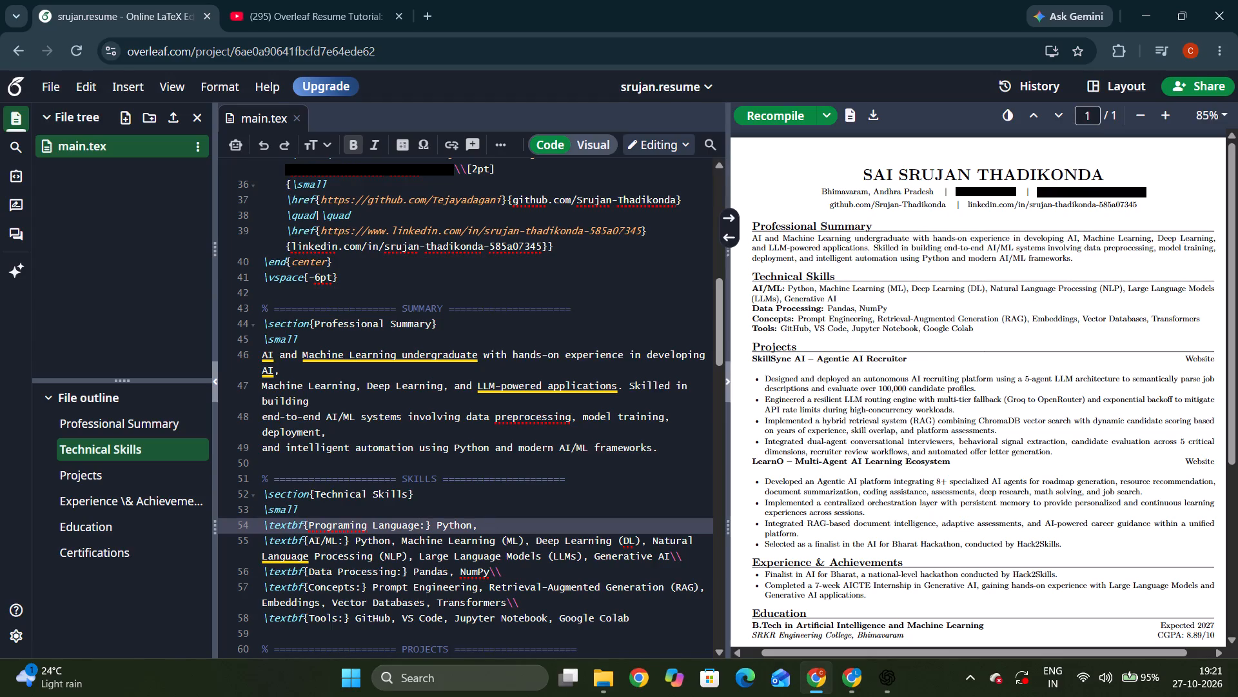
{"action": "left_click", "coordinate": [484, 523]}
{"action": "key", "text": "BackSpace"}
Remove "Python," from the AI/ML line in Technical Skills so it starts with Machine Learning (ML), and recompile the PDF.
{"action": "left_click", "coordinate": [394, 546]}
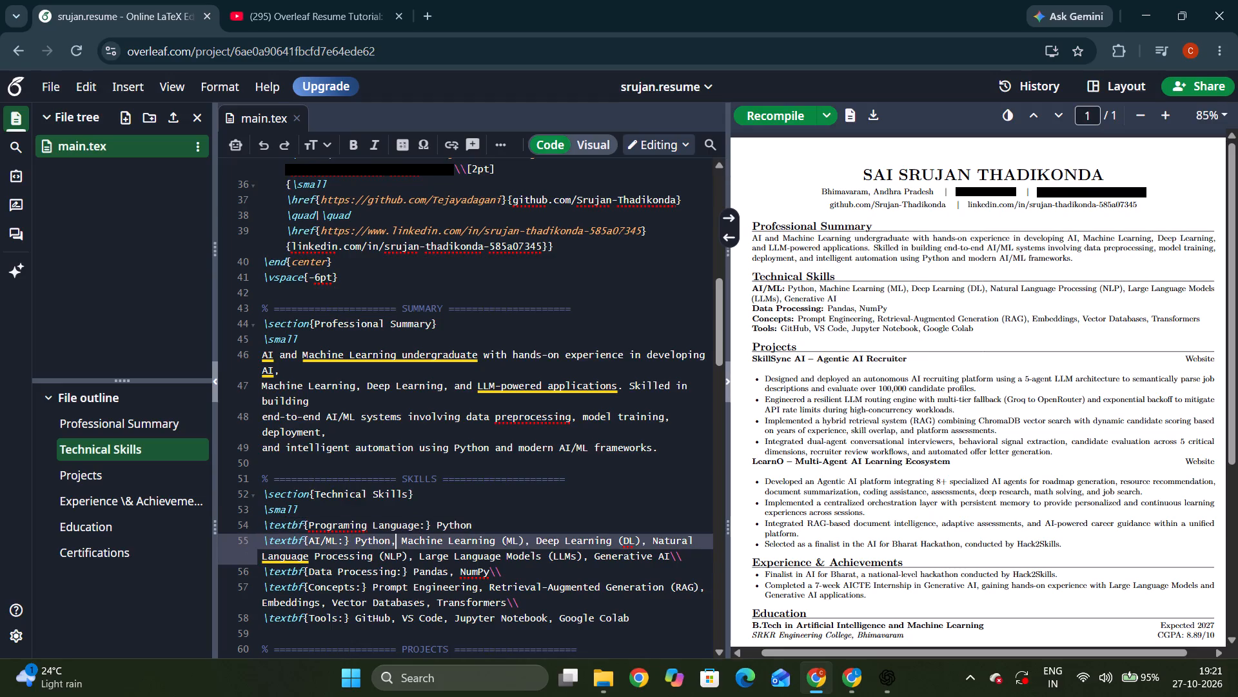
{"action": "key", "text": "Right"}
{"action": "key", "text": "BackSpace"}
{"action": "key", "text": "BackSpace"}
{"action": "key", "text": "BackSpace"}
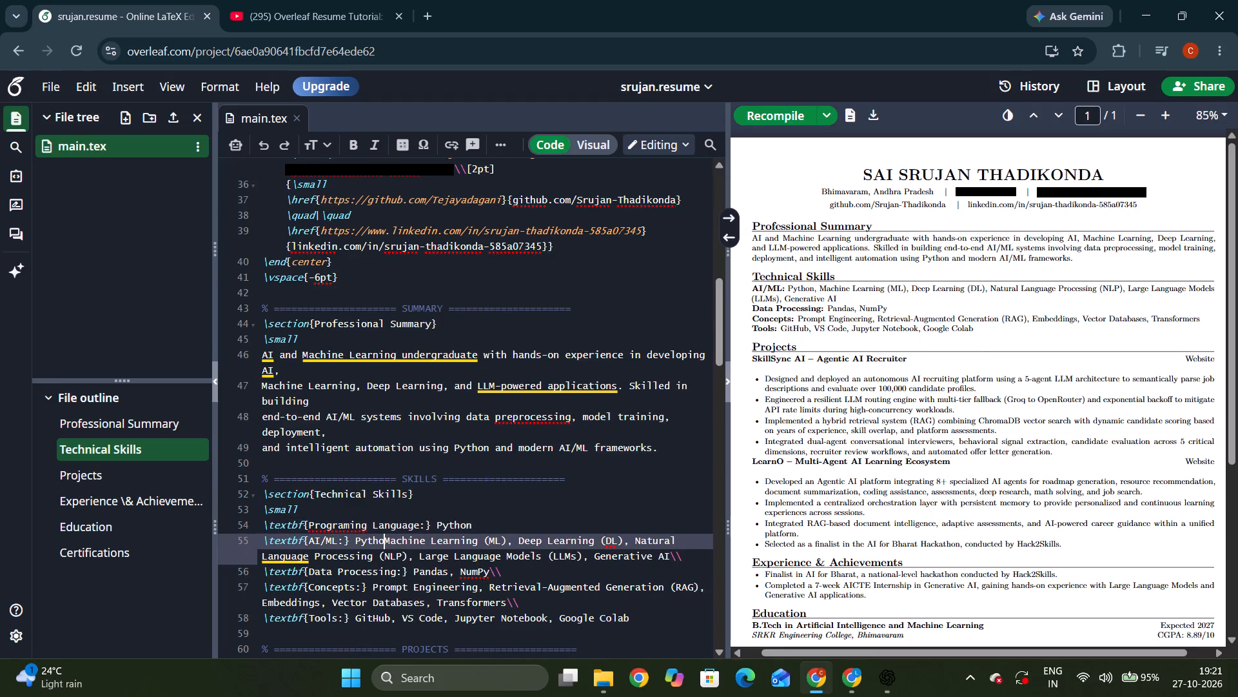
{"action": "key", "text": "BackSpace"}
{"action": "key", "text": "BackSpace"}
{"action": "key", "text": "BackSpace"}
{"action": "key", "text": "BackSpace"}
{"action": "key", "text": "BackSpace"}
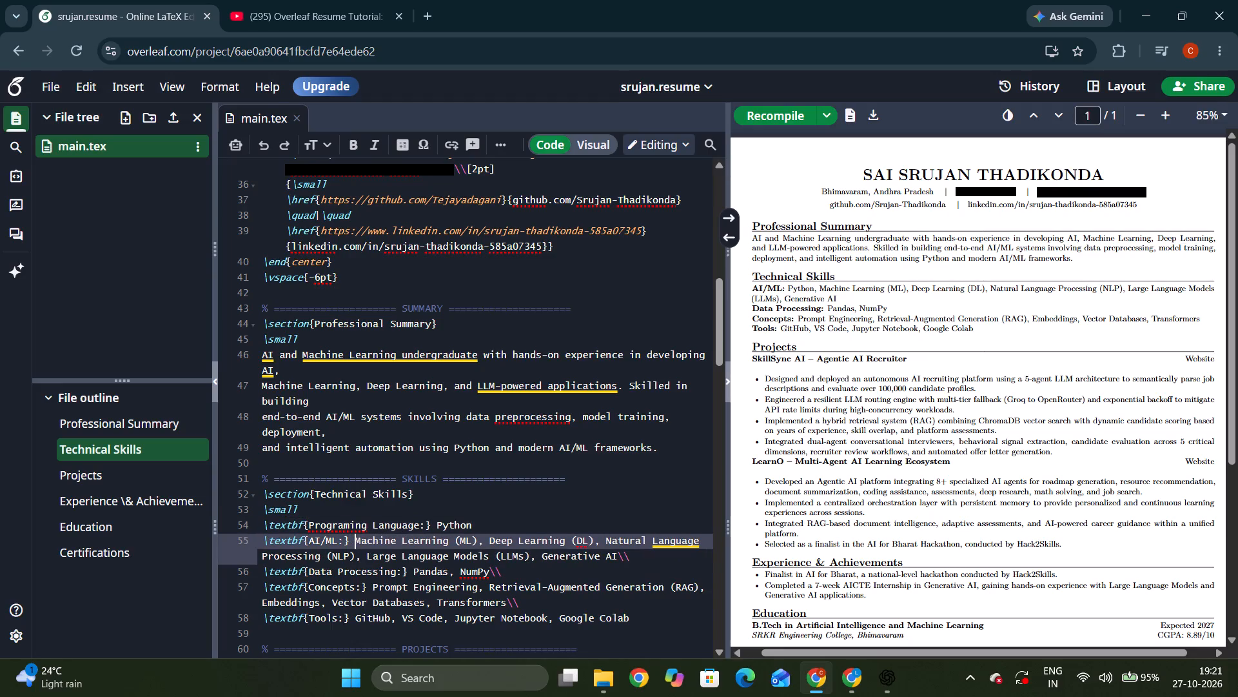
{"action": "left_click", "coordinate": [762, 112]}
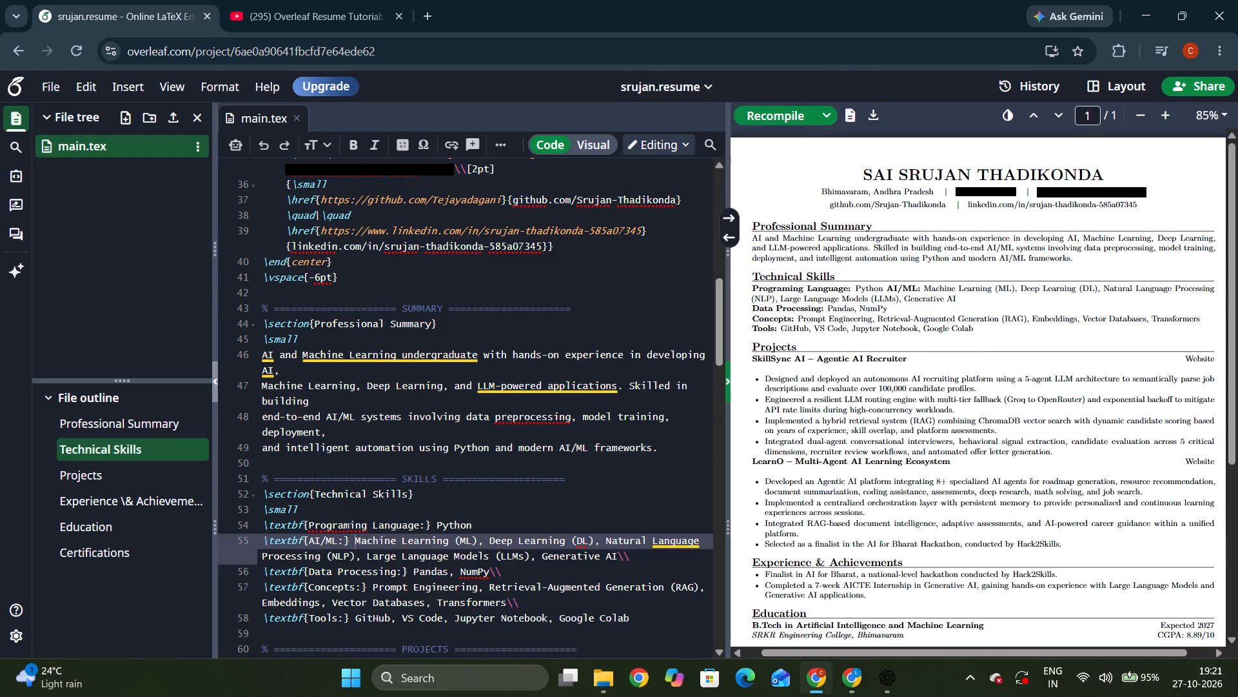
Insert a blank line between the Programing Language and AI/ML lines and recompile the PDF.
{"action": "left_click", "coordinate": [502, 525]}
{"action": "key", "text": "Return"}
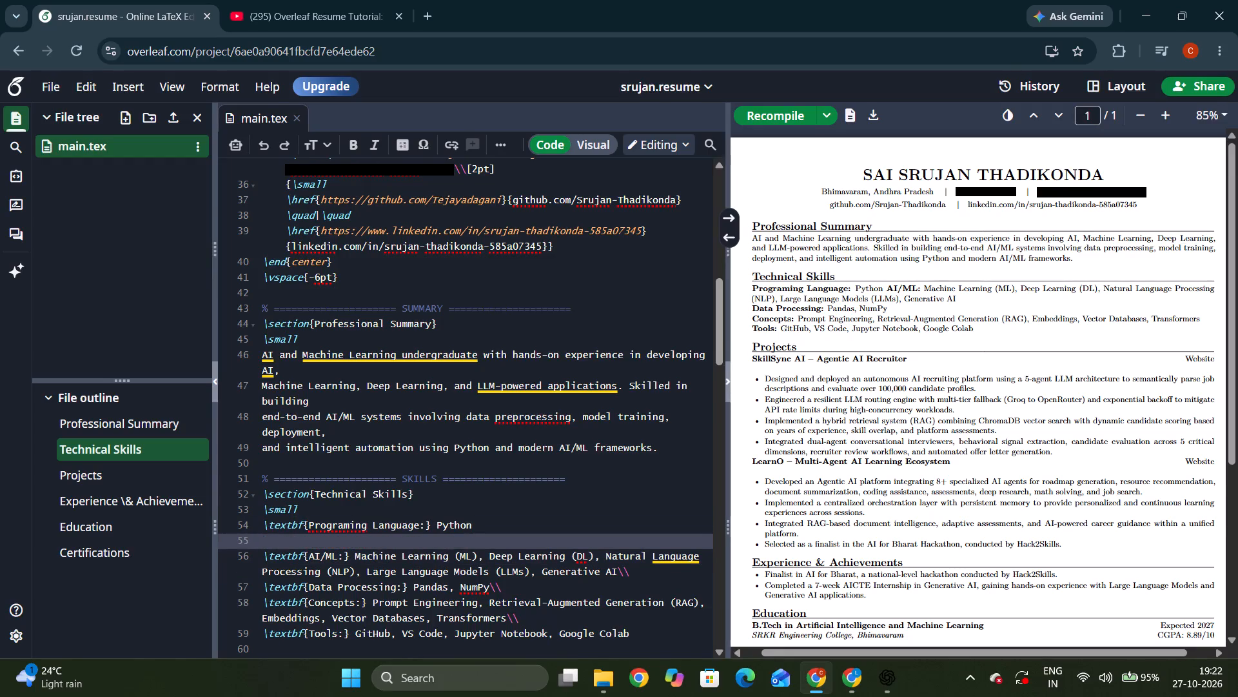
{"action": "left_click", "coordinate": [755, 114]}
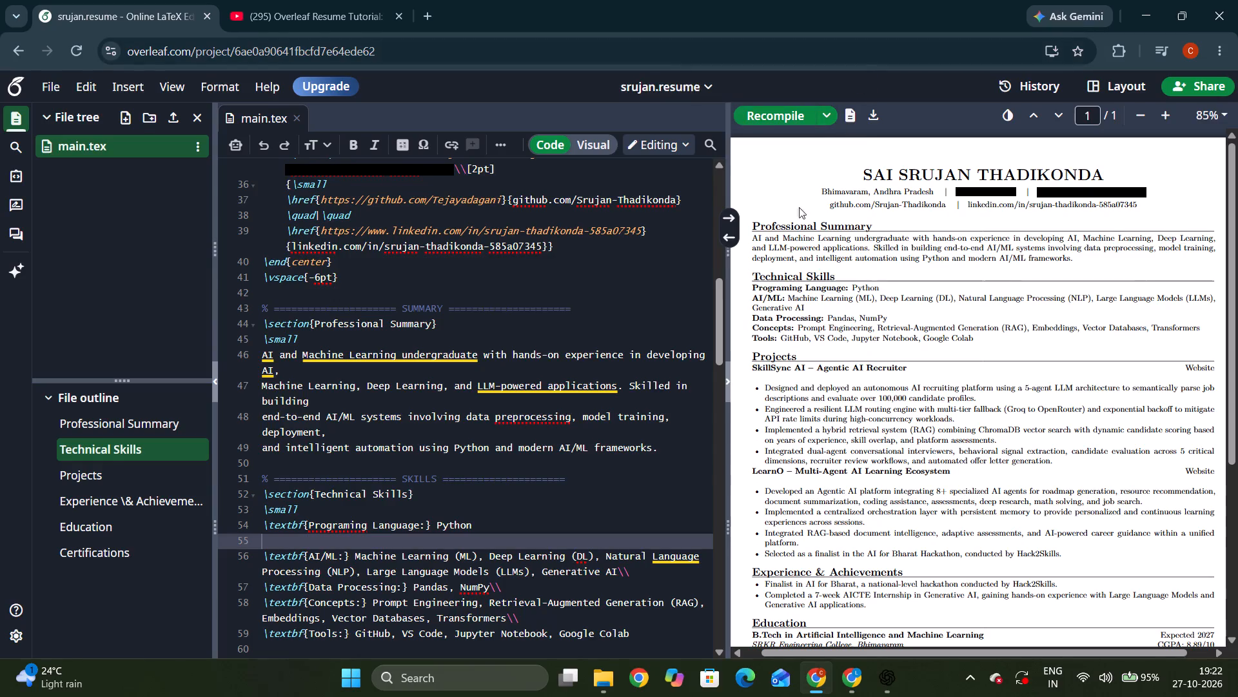
Add C after Python on the Programing Language line, separated by a comma and a space, and recompile the PDF.
{"action": "left_click", "coordinate": [489, 522]}
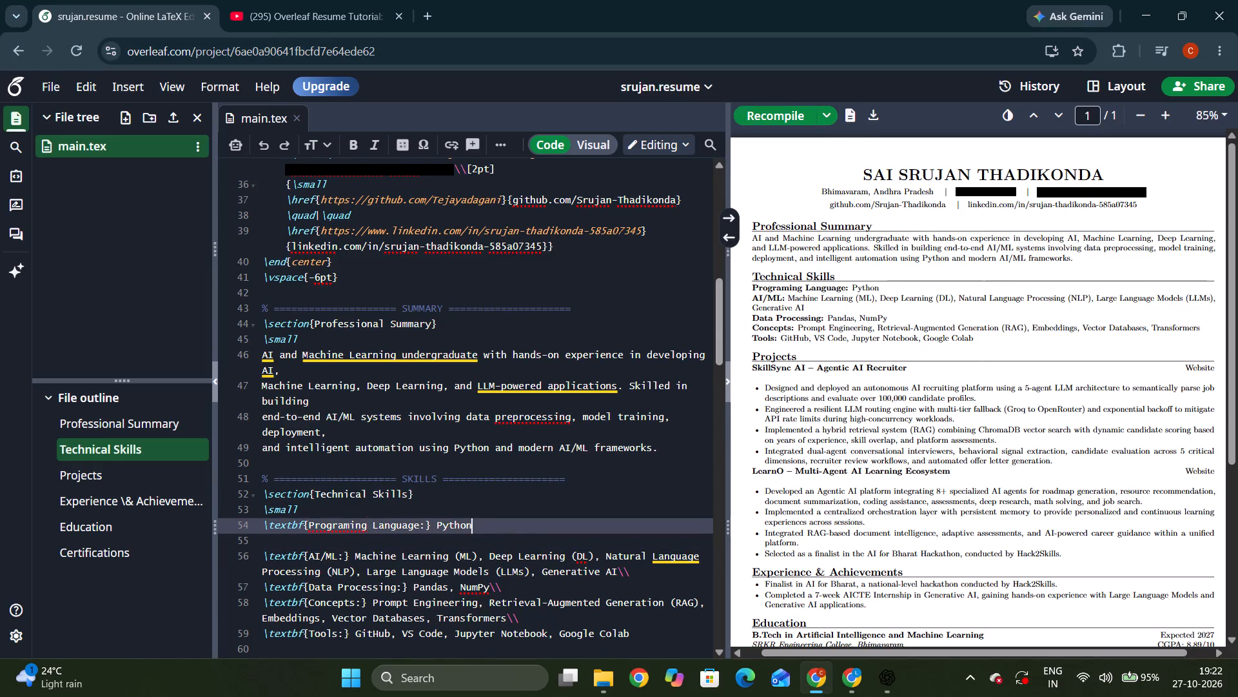
{"action": "key", "text": "comma"}
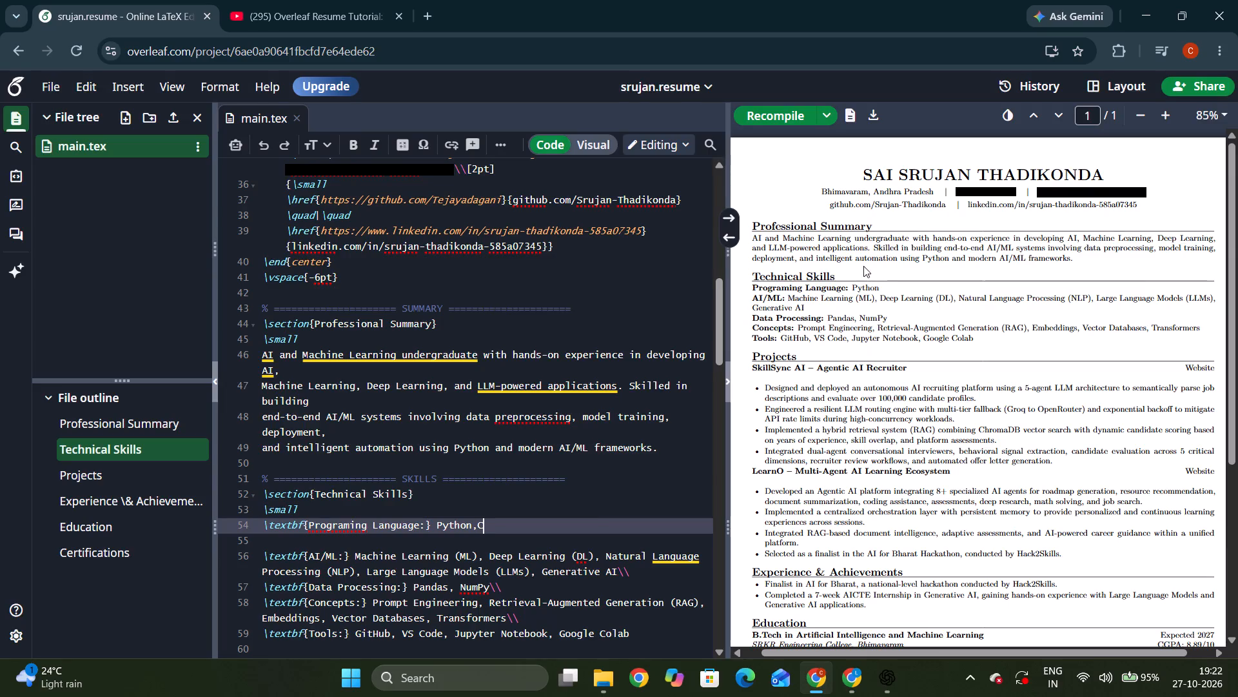
{"action": "left_click", "coordinate": [771, 109]}
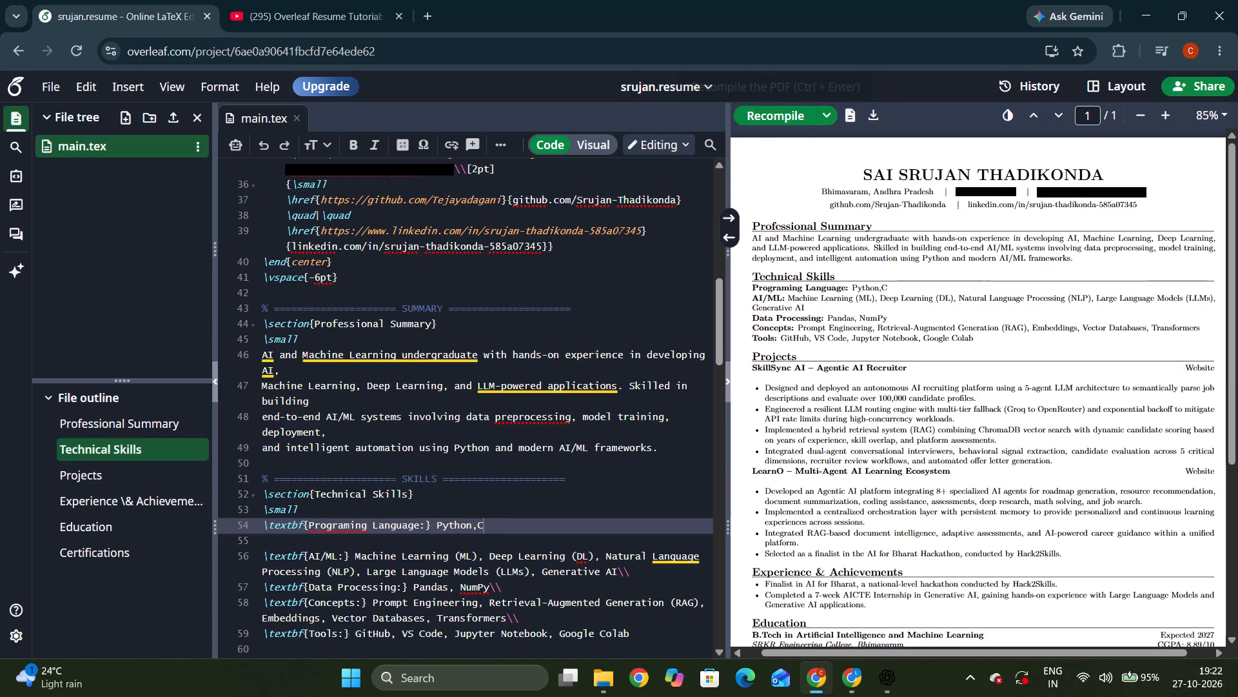
{"action": "left_click", "coordinate": [476, 525]}
{"action": "key", "text": "space"}
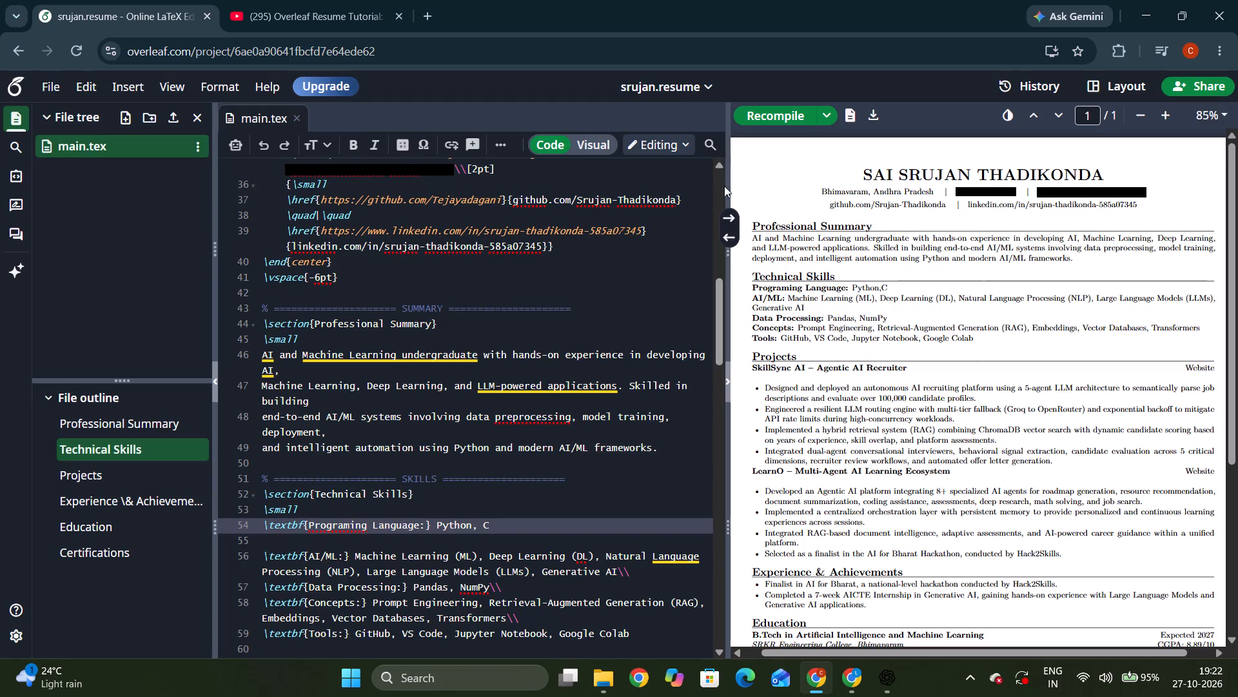
{"action": "left_click", "coordinate": [776, 126]}
{"action": "left_click", "coordinate": [776, 123]}
Insert a space between Python and the comma on the Programing Language line.
{"action": "key", "text": "Left"}
{"action": "key", "text": "Left"}
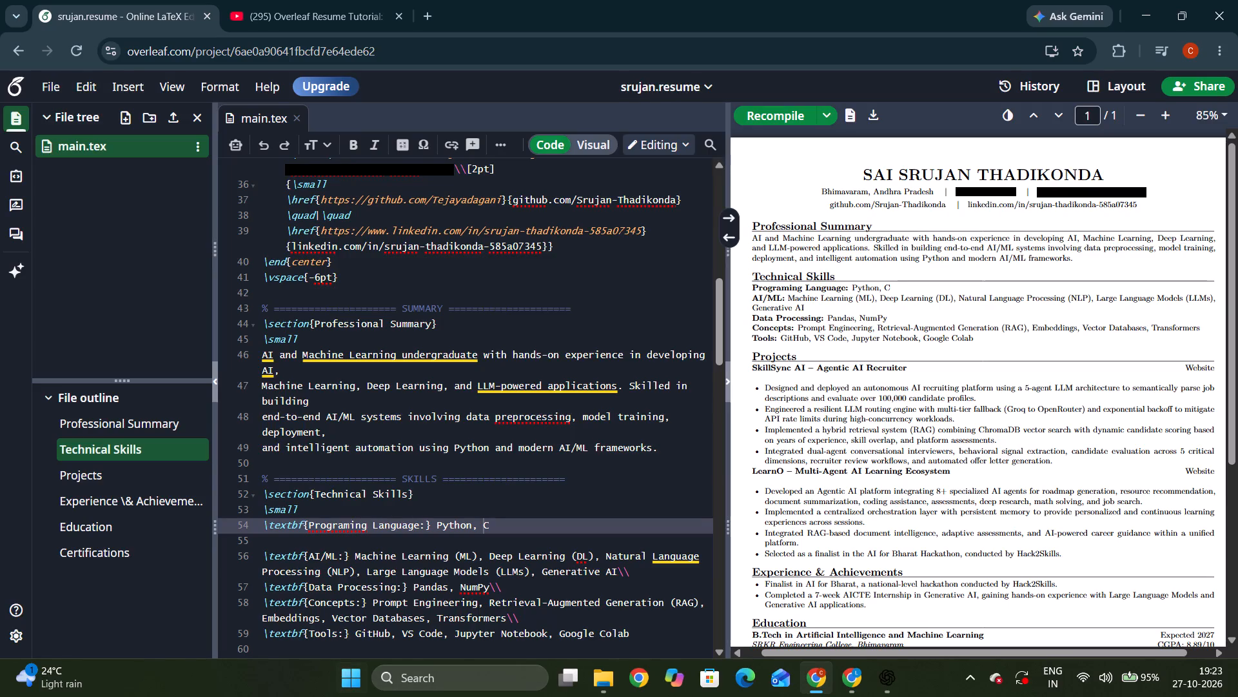
{"action": "left_click", "coordinate": [473, 523]}
{"action": "key", "text": "space"}
Delete the word "Embeddings" from the Concepts line in Technical Skills, keeping the comma that follows it.
{"action": "scroll", "coordinate": [455, 502], "scroll_direction": "down", "scroll_amount": 1}
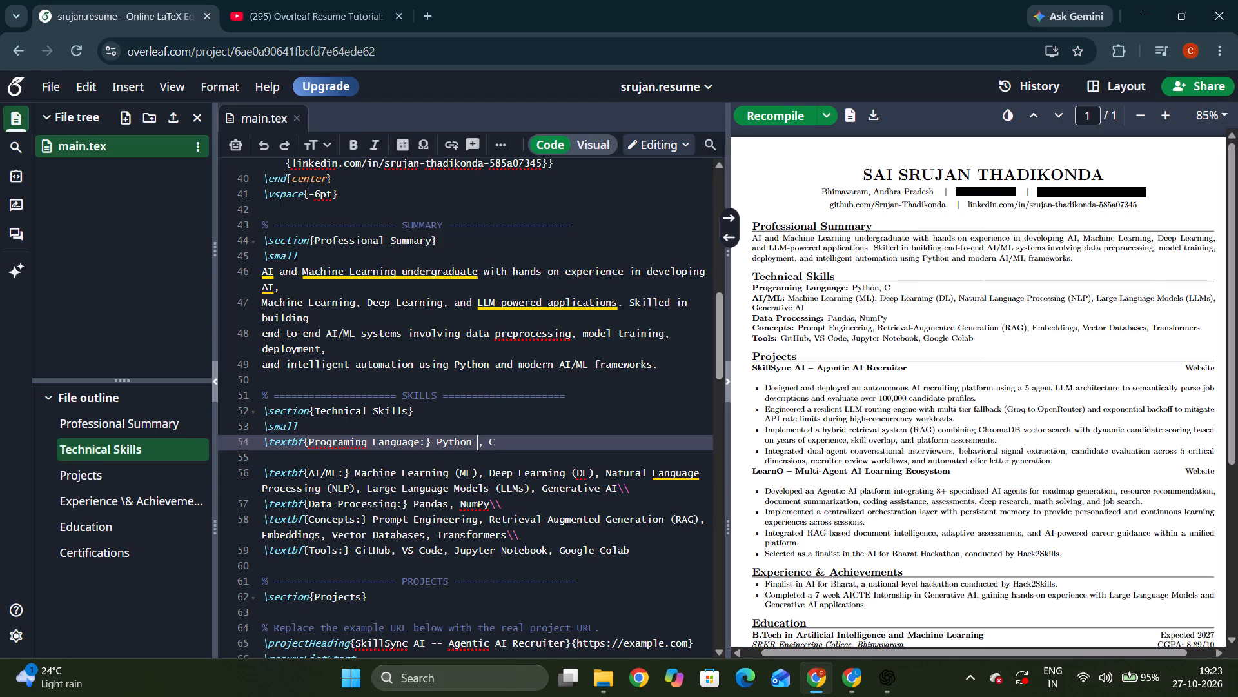
{"action": "left_click", "coordinate": [322, 535]}
{"action": "key", "text": "BackSpace"}
{"action": "key", "text": "BackSpace"}
{"action": "key", "text": "BackSpace"}
{"action": "key", "text": "BackSpace"}
{"action": "key", "text": "BackSpace"}
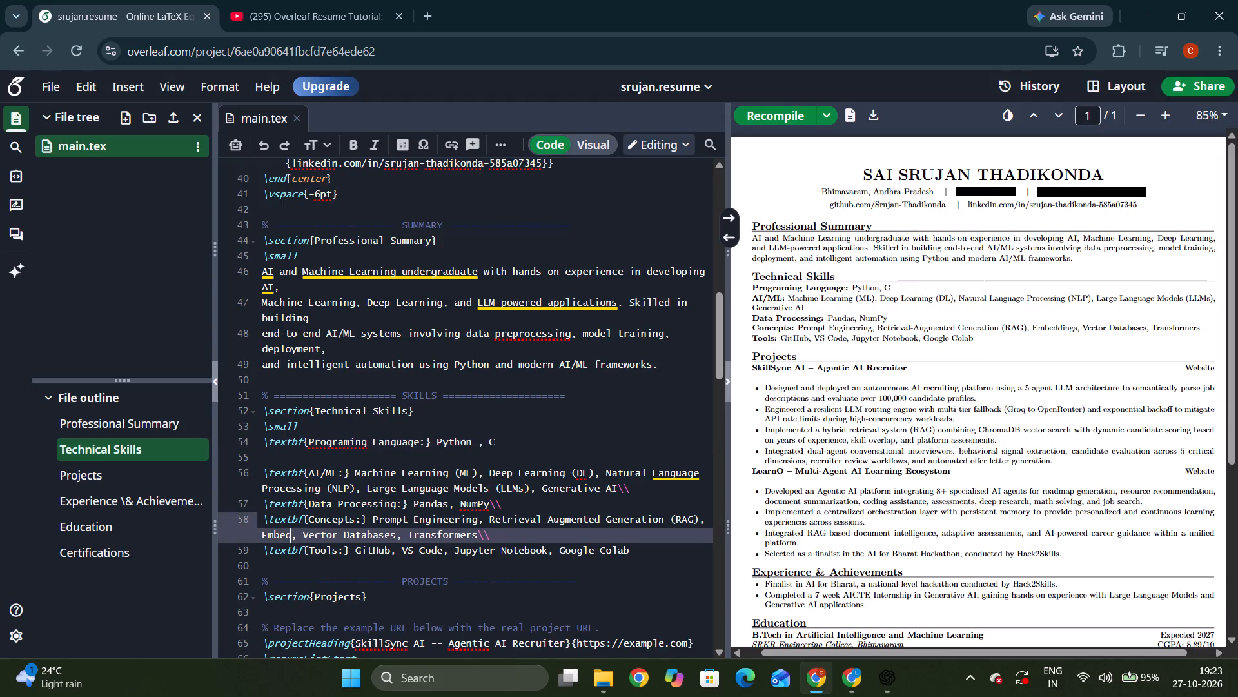
{"action": "key", "text": "BackSpace"}
{"action": "key", "text": "BackSpace"}
{"action": "key", "text": "BackSpace"}
{"action": "key", "text": "BackSpace"}
{"action": "key", "text": "BackSpace"}
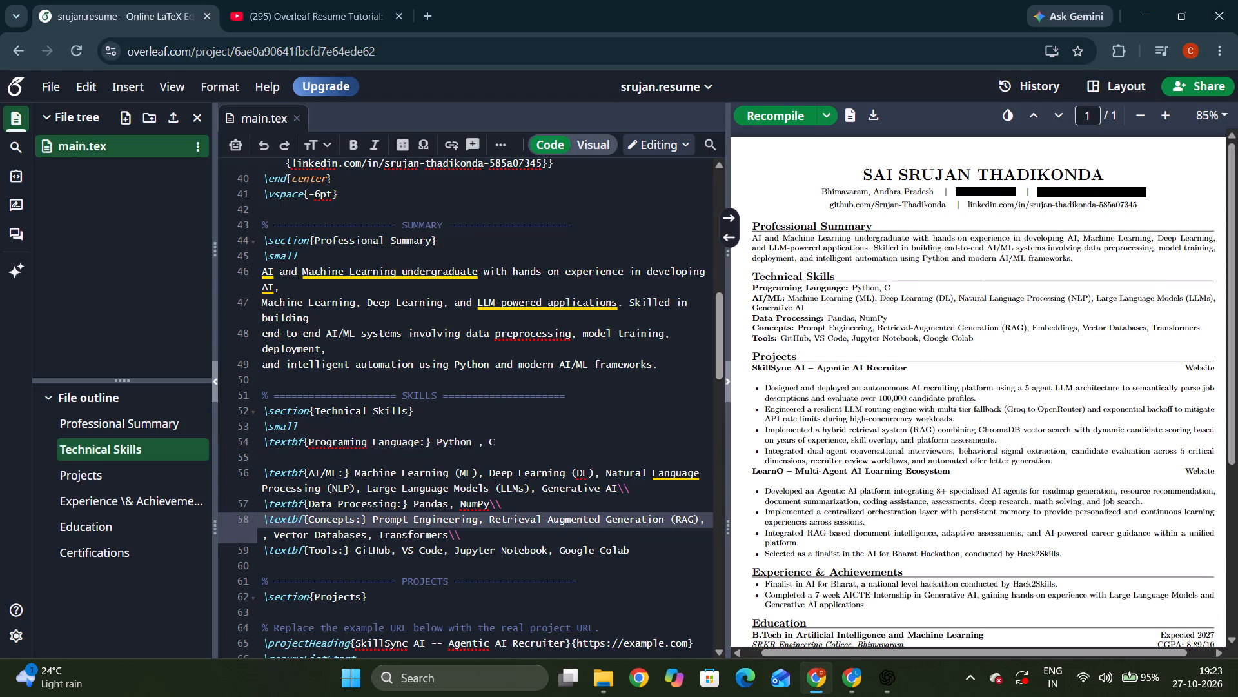
Delete the LearnO project's bullet about being selected as an AI for Bharat Hackathon finalist, including its empty line, and recompile the PDF.
{"action": "scroll", "coordinate": [322, 535], "scroll_direction": "down", "scroll_amount": 1}
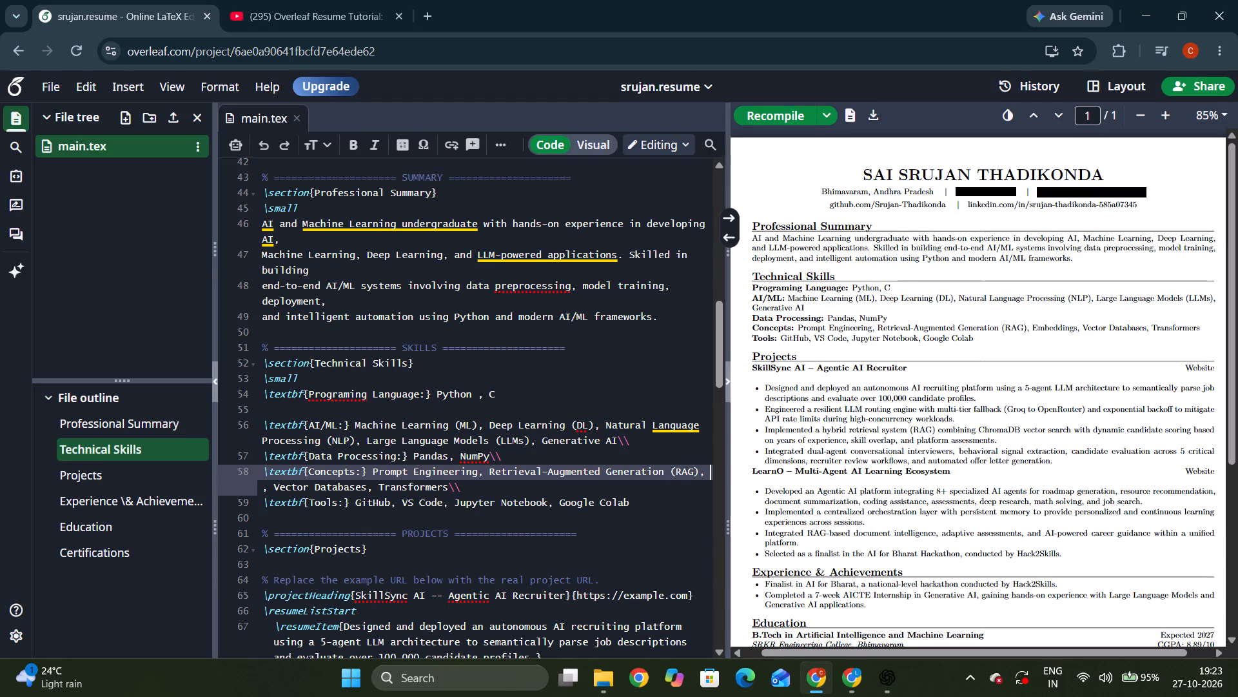
{"action": "scroll", "coordinate": [451, 490], "scroll_direction": "down", "scroll_amount": 2}
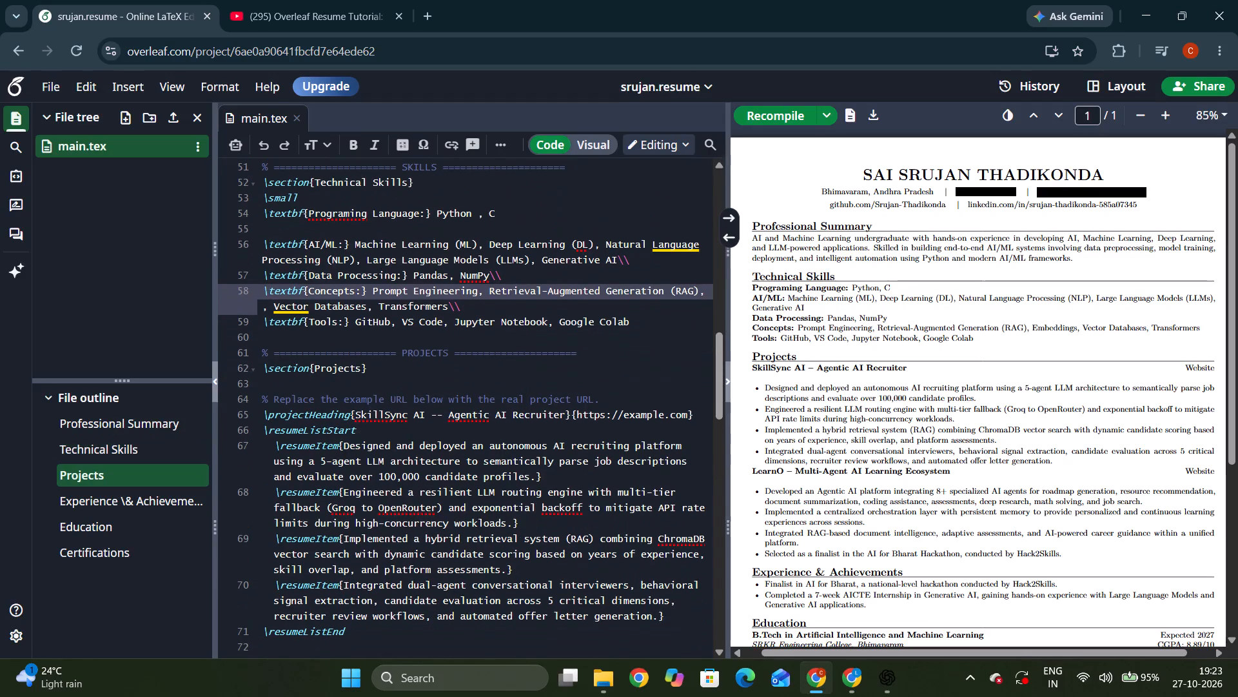
{"action": "scroll", "coordinate": [790, 458], "scroll_direction": "down", "scroll_amount": 1}
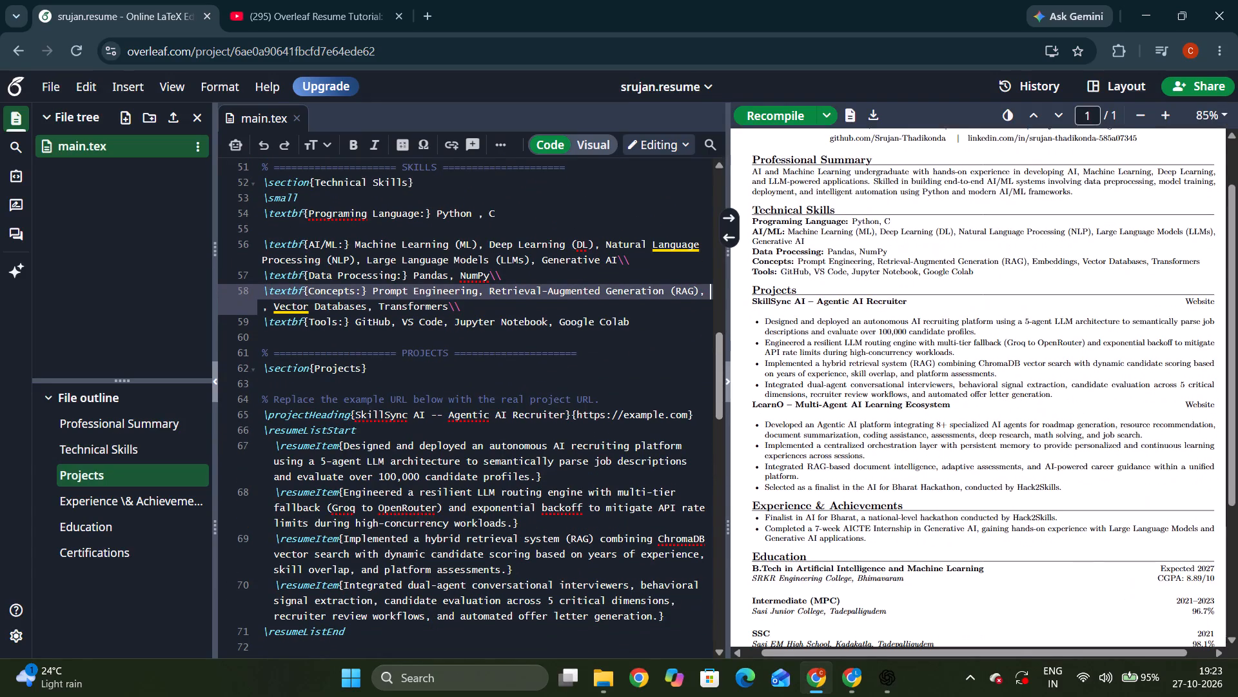
{"action": "scroll", "coordinate": [790, 458], "scroll_direction": "down", "scroll_amount": 1}
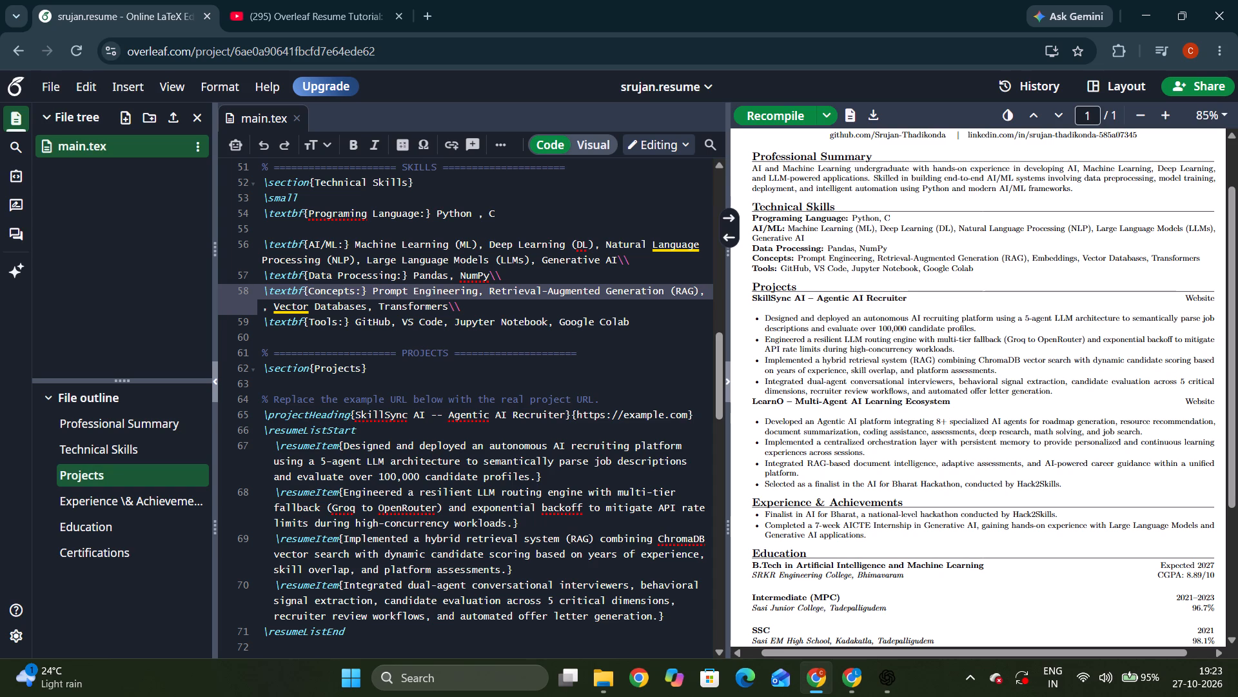
{"action": "scroll", "coordinate": [790, 458], "scroll_direction": "down", "scroll_amount": 1}
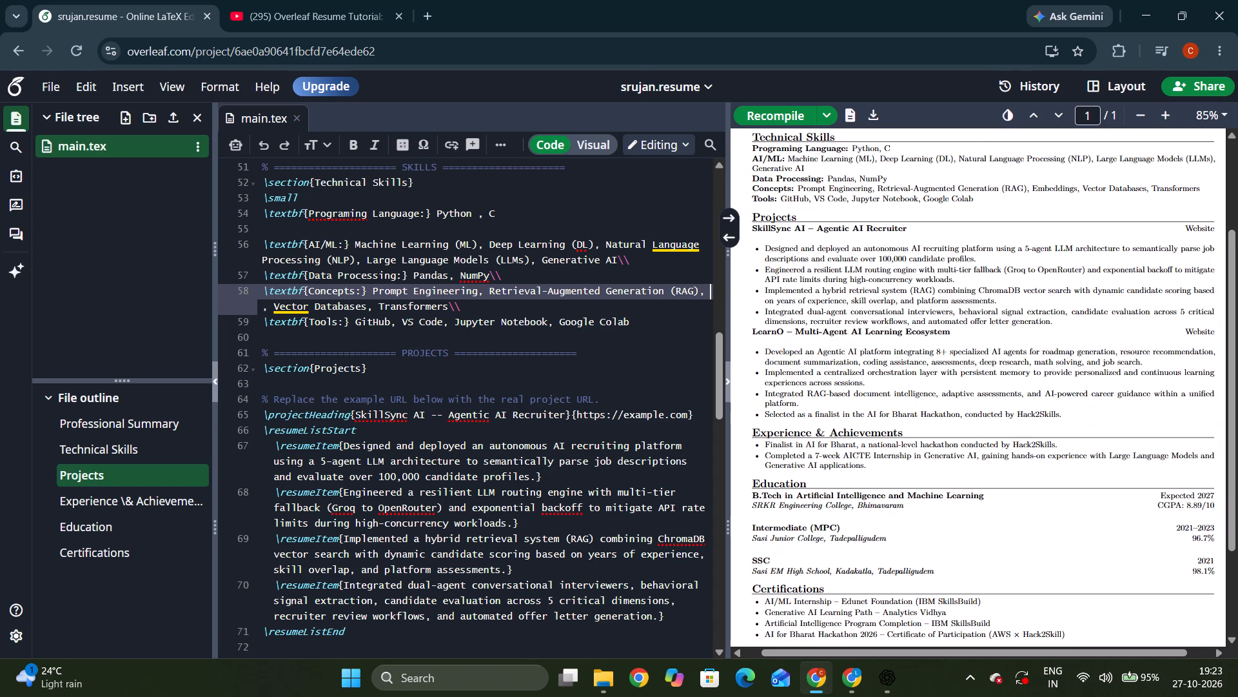
{"action": "scroll", "coordinate": [621, 551], "scroll_direction": "down", "scroll_amount": 1}
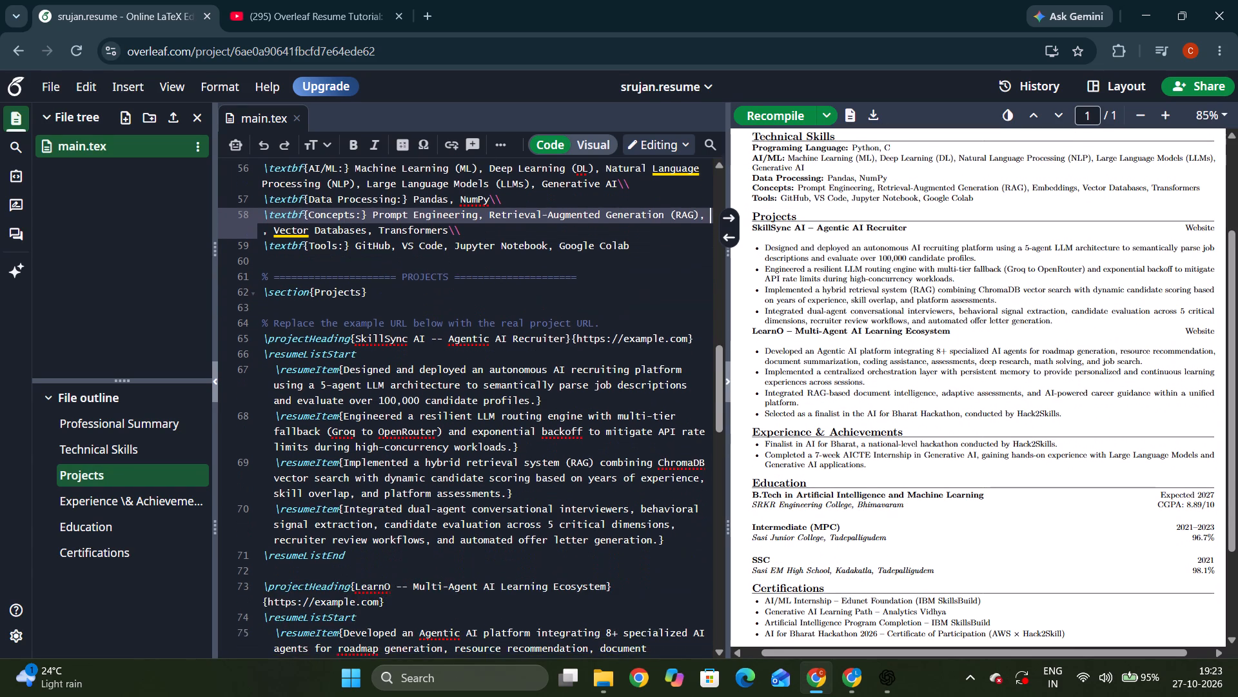
{"action": "scroll", "coordinate": [621, 551], "scroll_direction": "down", "scroll_amount": 2}
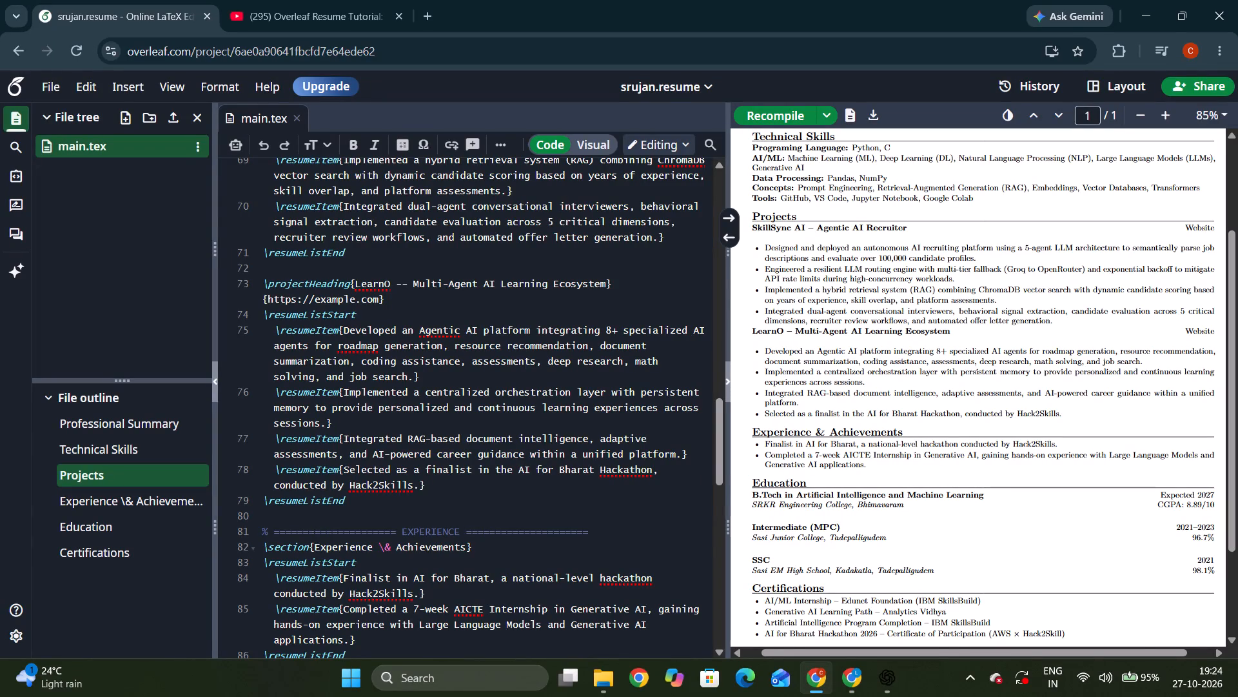
{"action": "scroll", "coordinate": [560, 571], "scroll_direction": "down", "scroll_amount": 1}
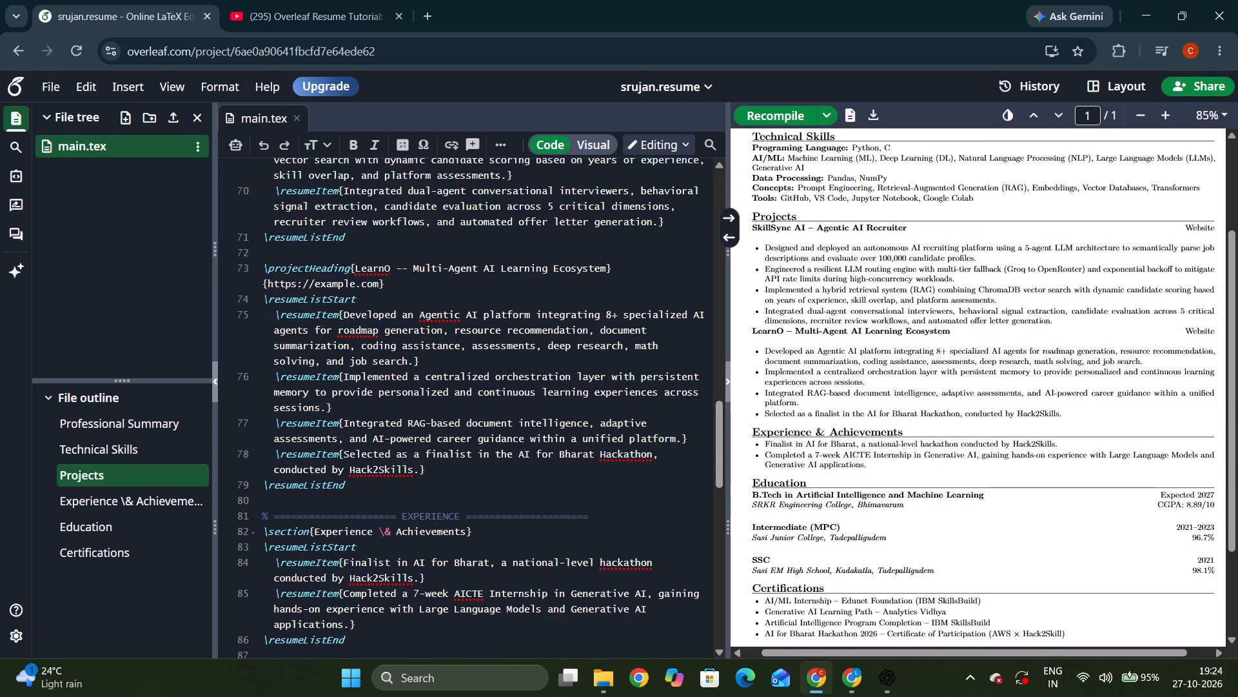
{"action": "left_click_drag", "start_coordinate": [275, 452], "coordinate": [397, 465]}
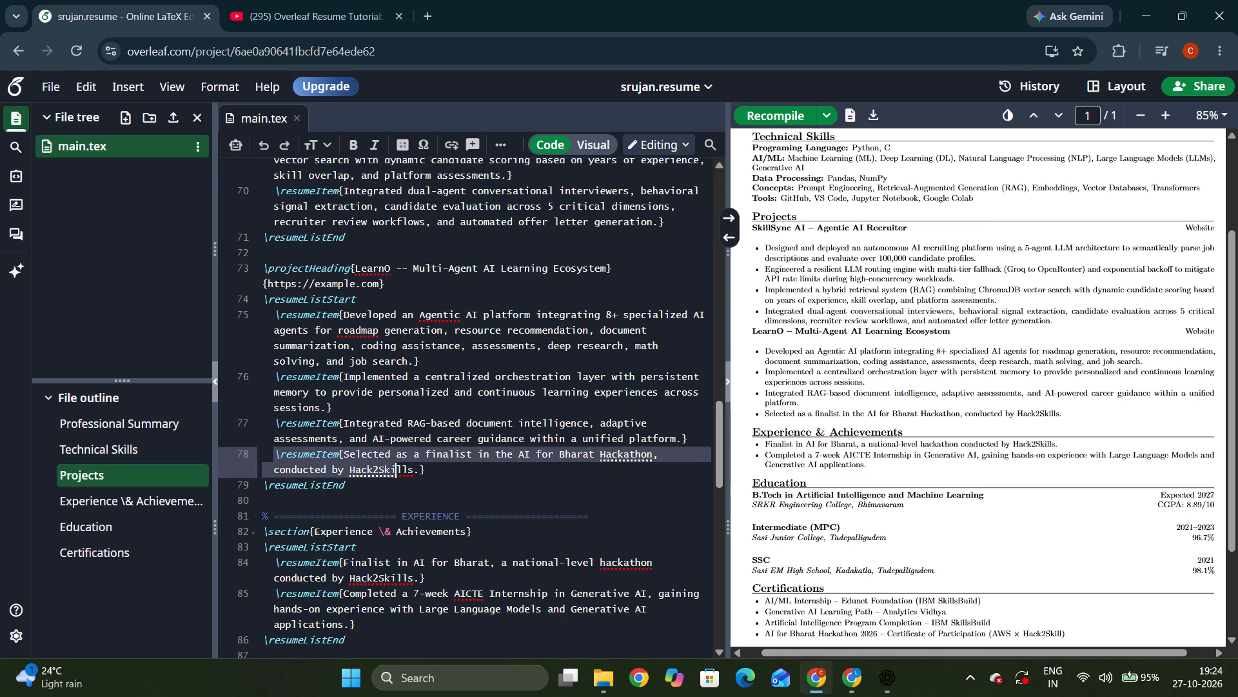
{"action": "left_click_drag", "start_coordinate": [397, 465], "coordinate": [444, 470]}
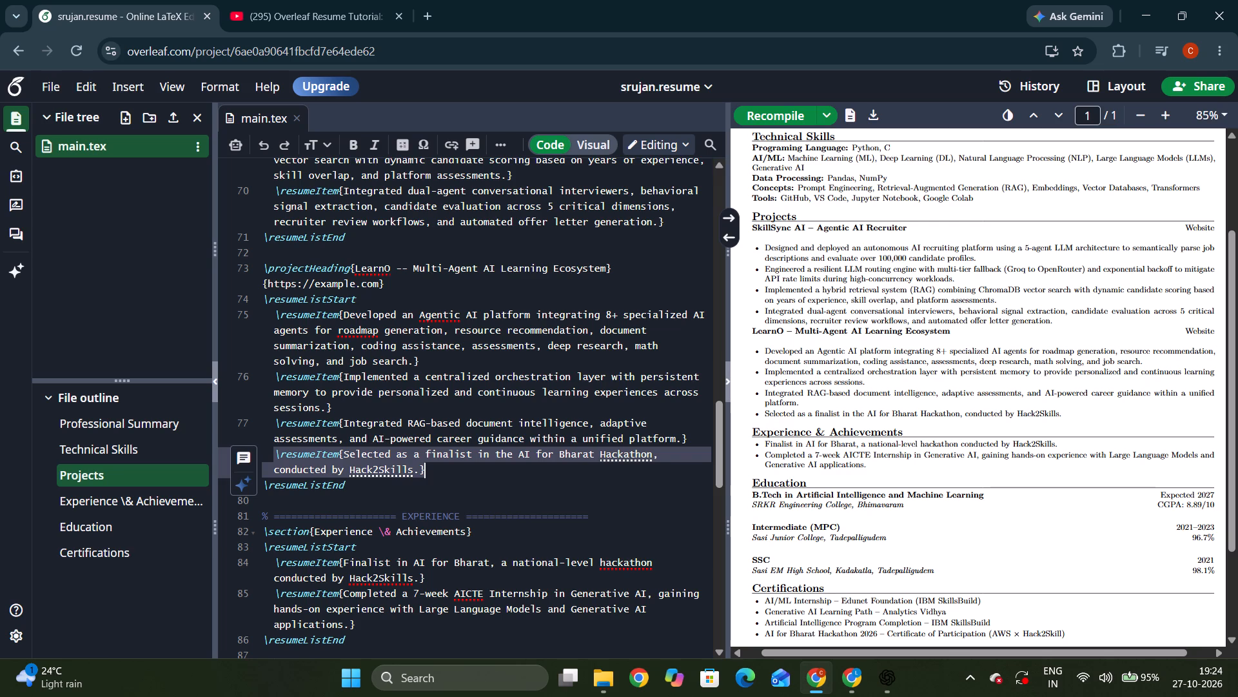
{"action": "key", "text": "BackSpace"}
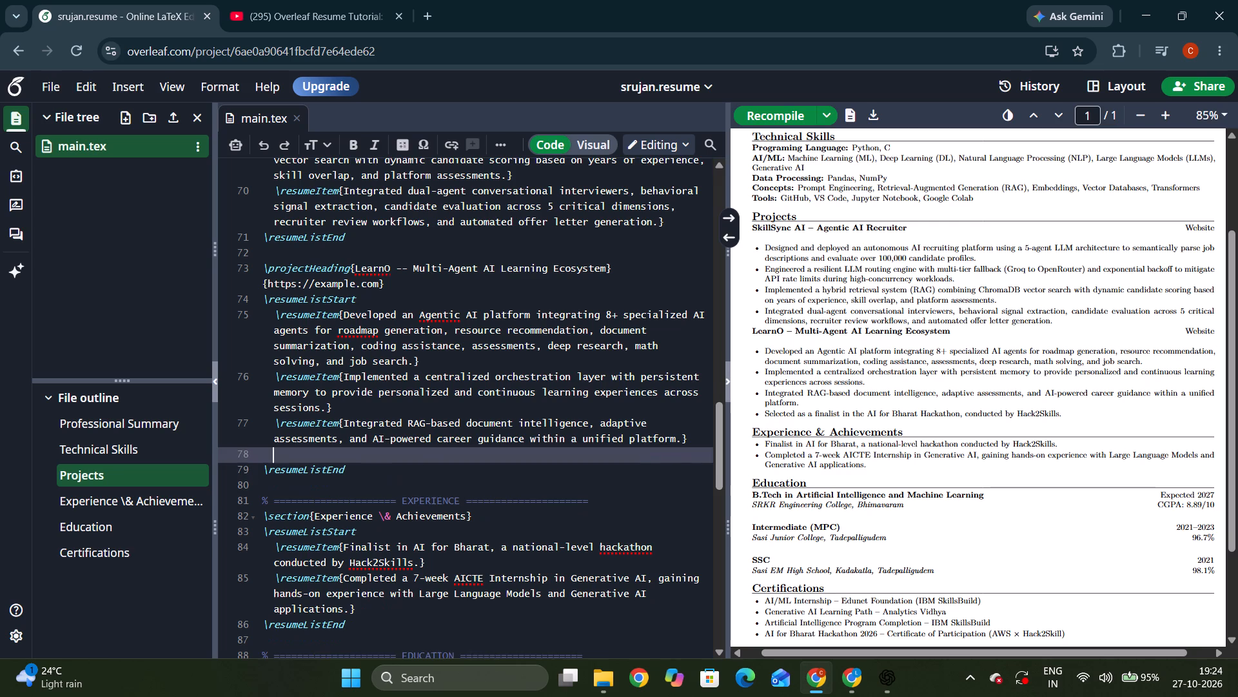
{"action": "key", "text": "BackSpace"}
{"action": "key", "text": "BackSpace"}
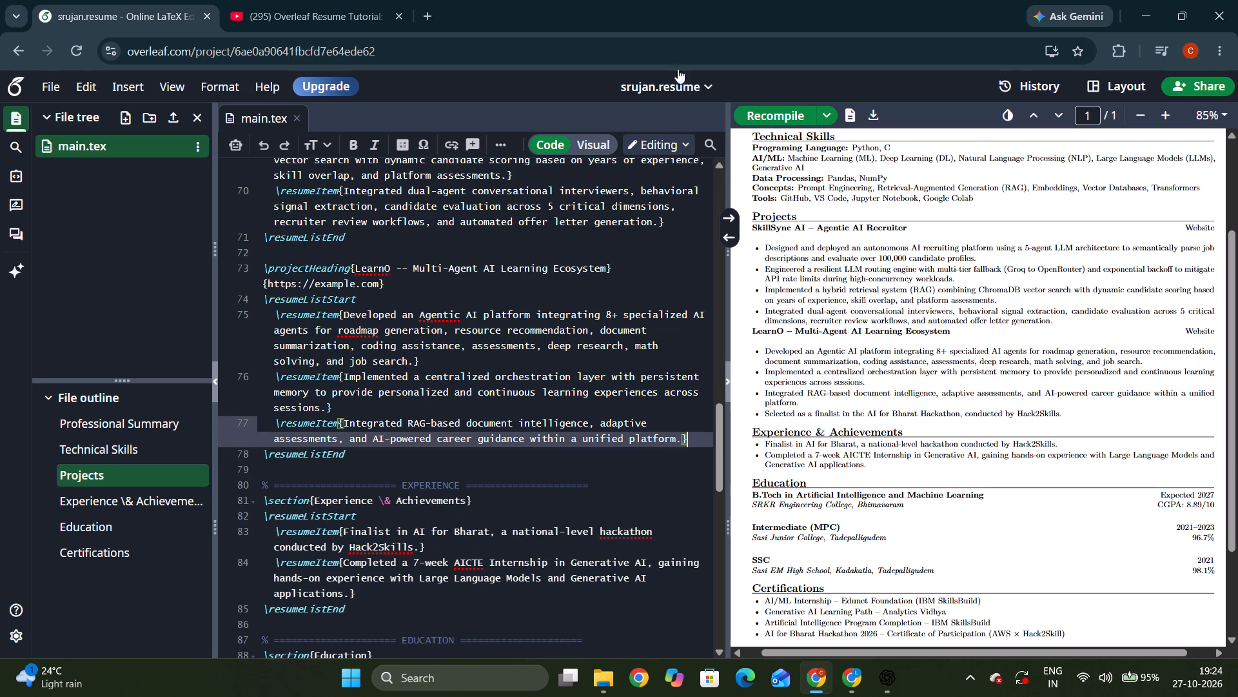
{"action": "left_click", "coordinate": [781, 119]}
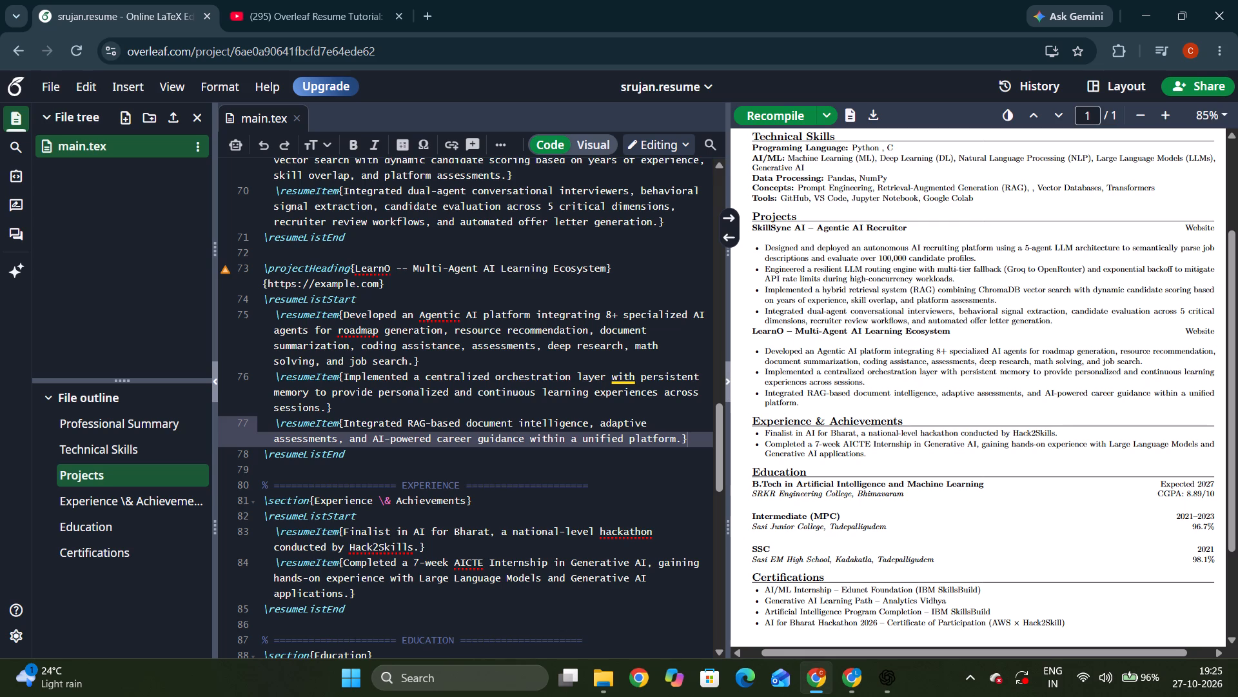
Delete the "Finalist in AI for Bharat" bullet and its empty line from the Experience & Achievements section.
{"action": "left_click_drag", "start_coordinate": [275, 530], "coordinate": [434, 548]}
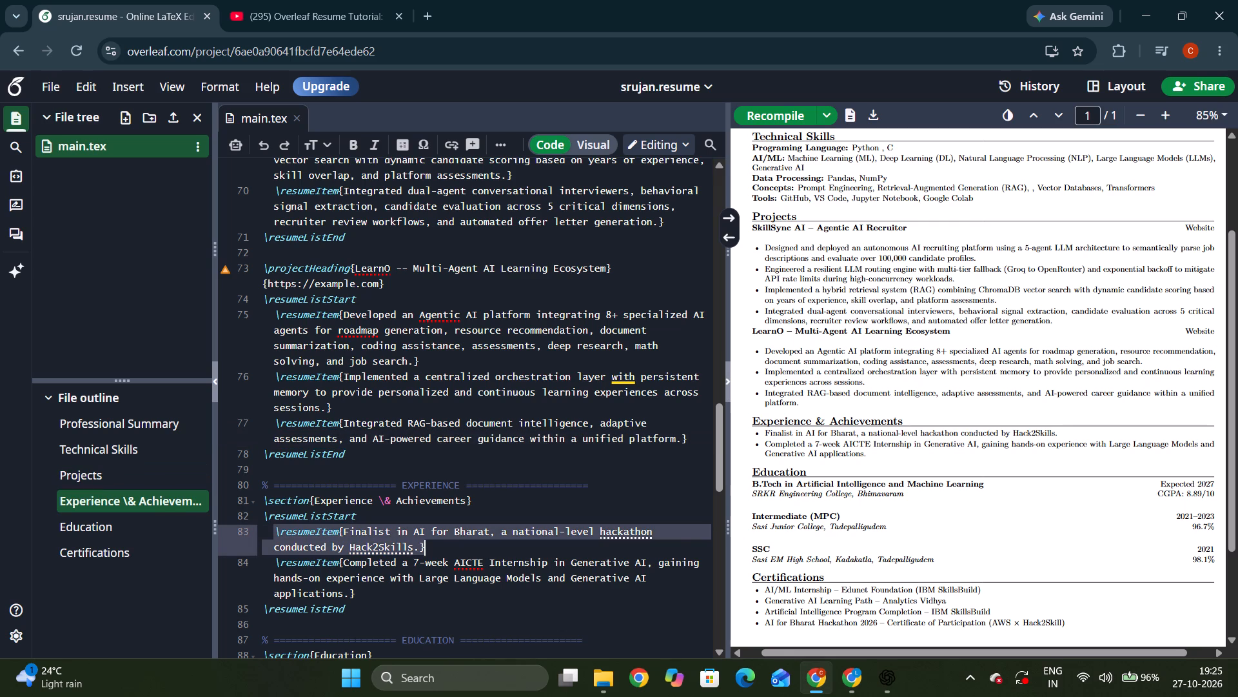
{"action": "left_click_drag", "start_coordinate": [434, 548], "coordinate": [435, 547]}
{"action": "key", "text": "BackSpace"}
{"action": "key", "text": "BackSpace"}
{"action": "key", "text": "BackSpace"}
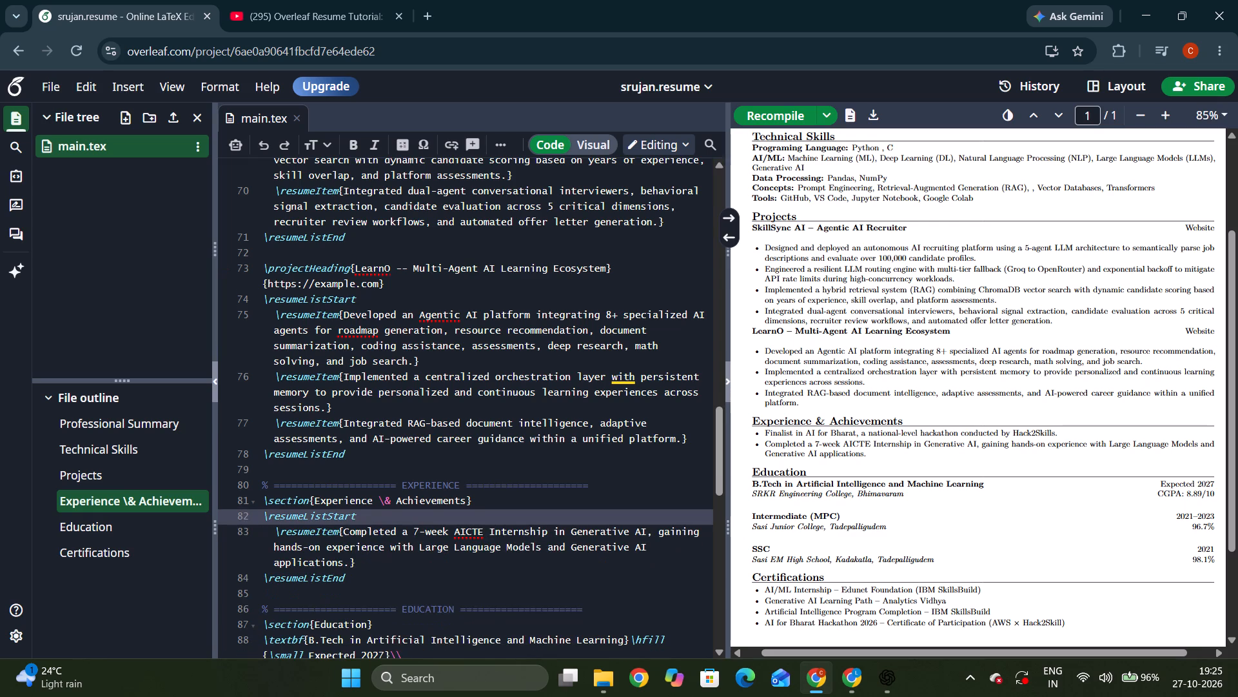
Copy the \resumeItem command from the AICTE Generative AI internship bullet and paste it on a new line directly below that bullet.
{"action": "scroll", "coordinate": [435, 547], "scroll_direction": "down", "scroll_amount": 1}
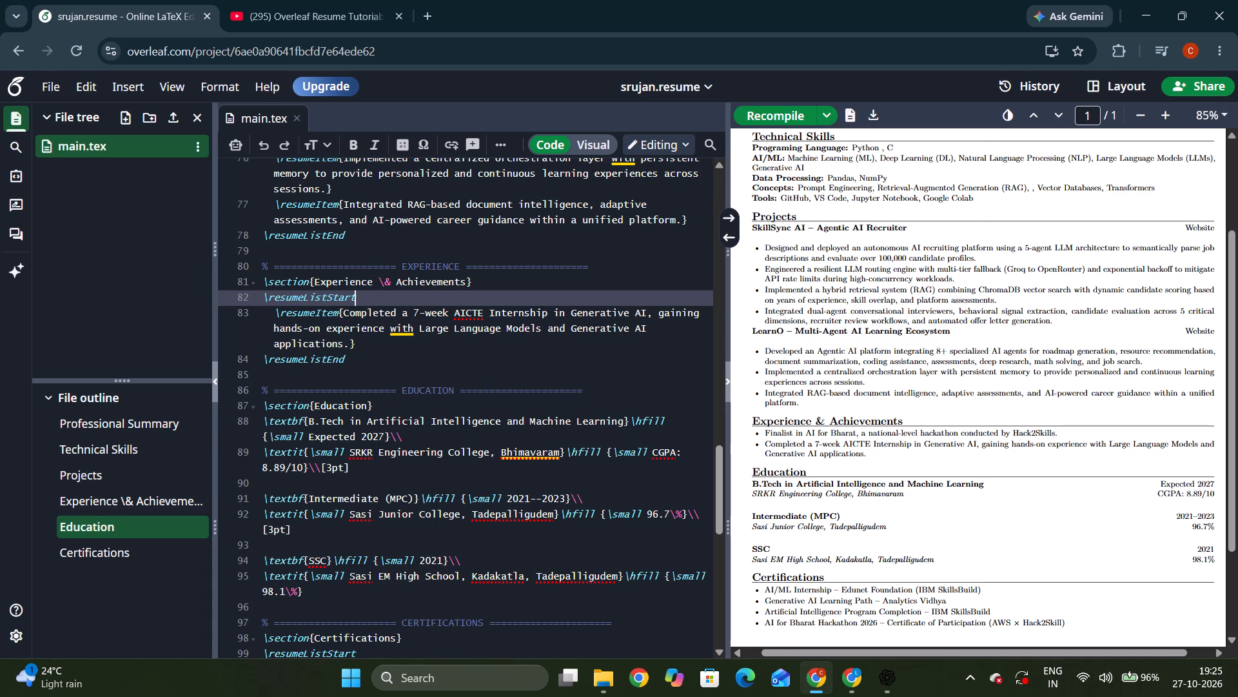
{"action": "left_click_drag", "start_coordinate": [275, 310], "coordinate": [313, 315]}
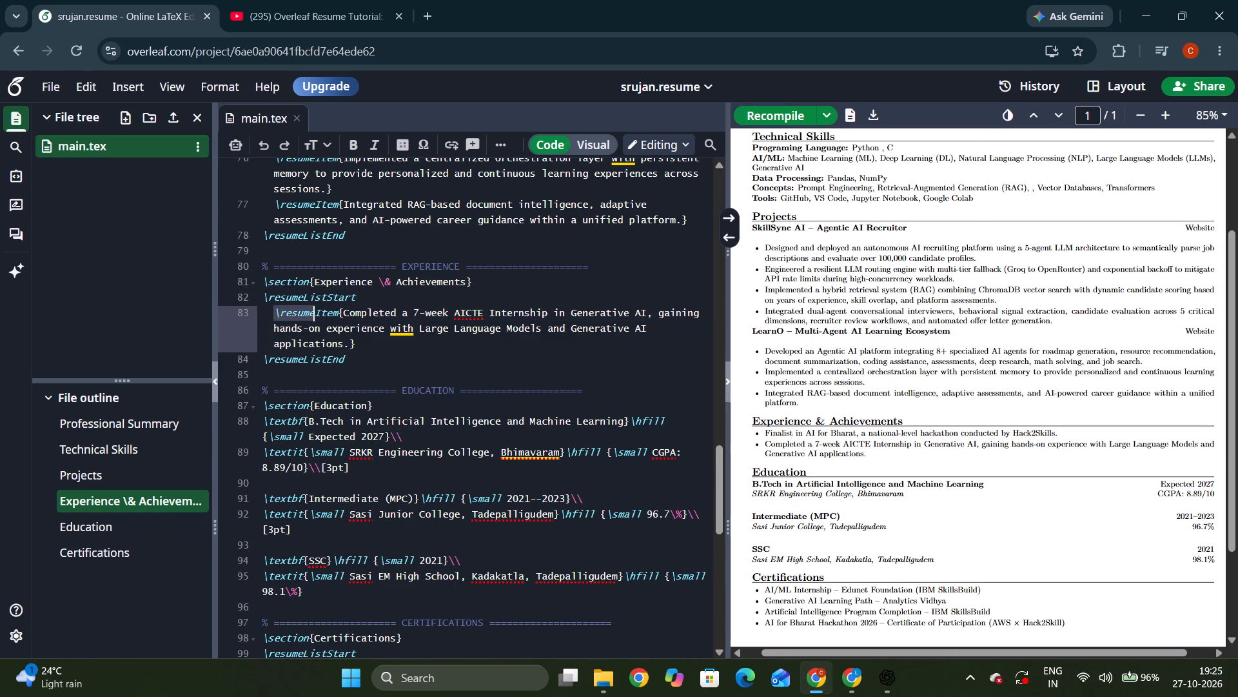
{"action": "left_click_drag", "start_coordinate": [313, 315], "coordinate": [345, 318]}
{"action": "left_click_drag", "start_coordinate": [345, 318], "coordinate": [339, 314]}
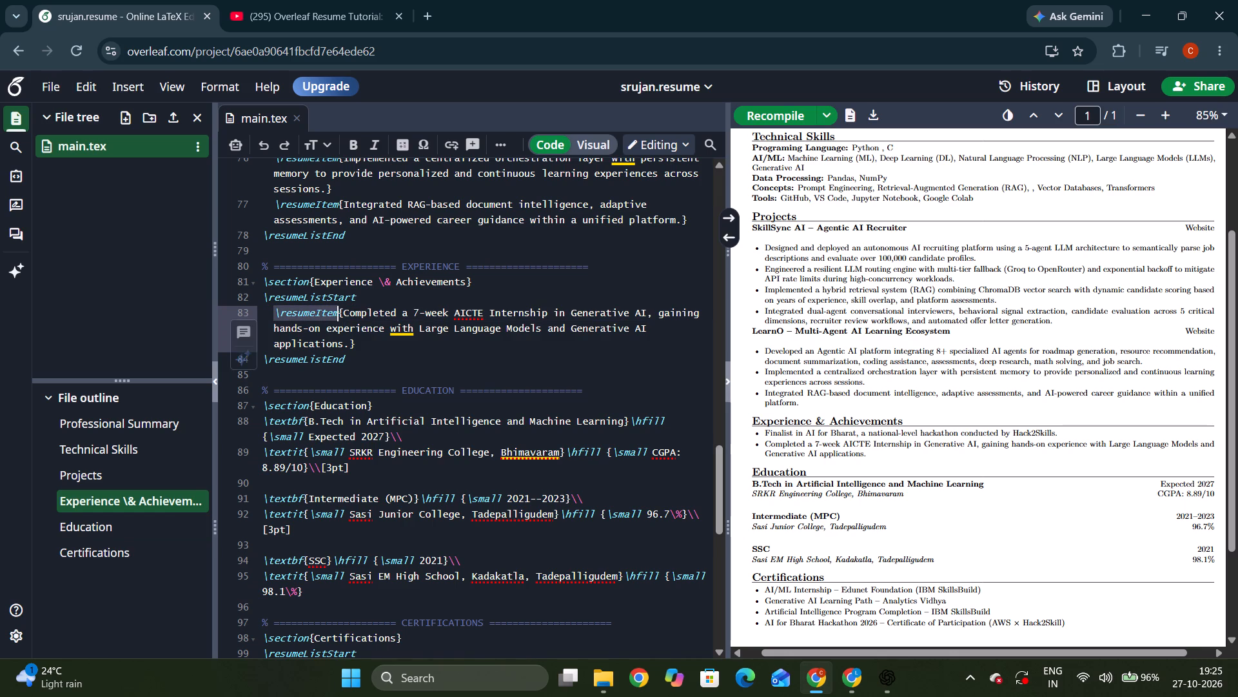
{"action": "key", "text": "ctrl+c"}
{"action": "left_click", "coordinate": [393, 338]}
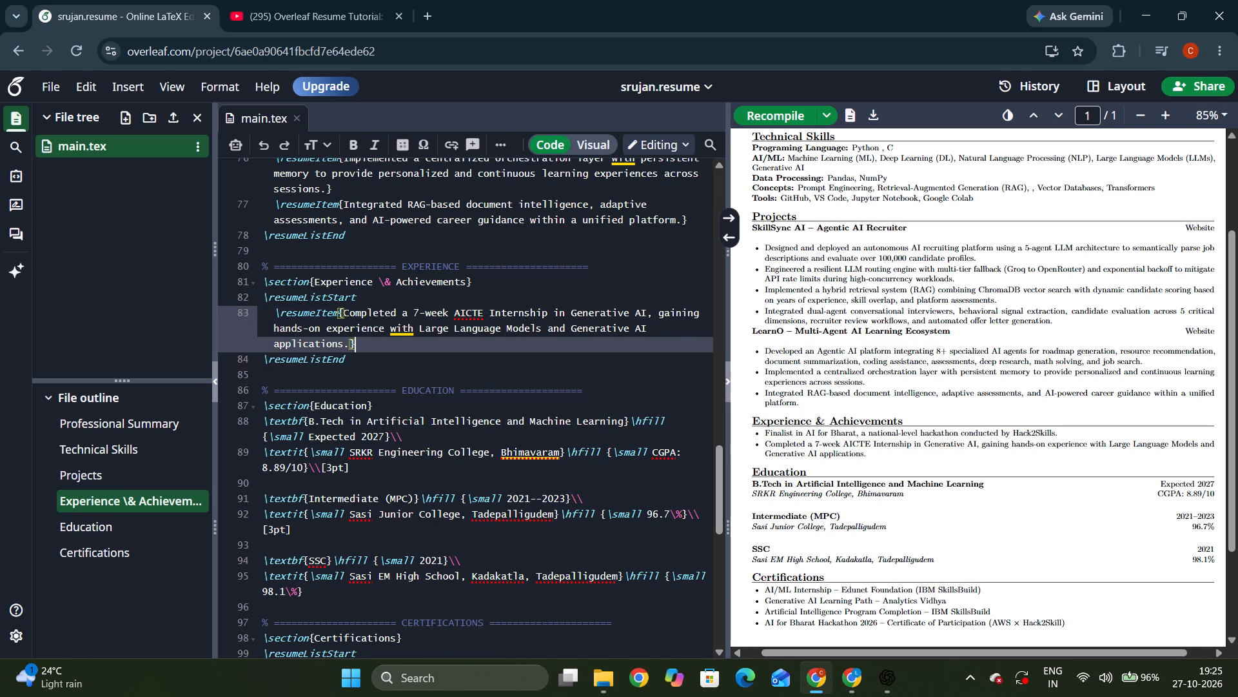
{"action": "key", "text": "Return"}
{"action": "key", "text": "ctrl+v"}
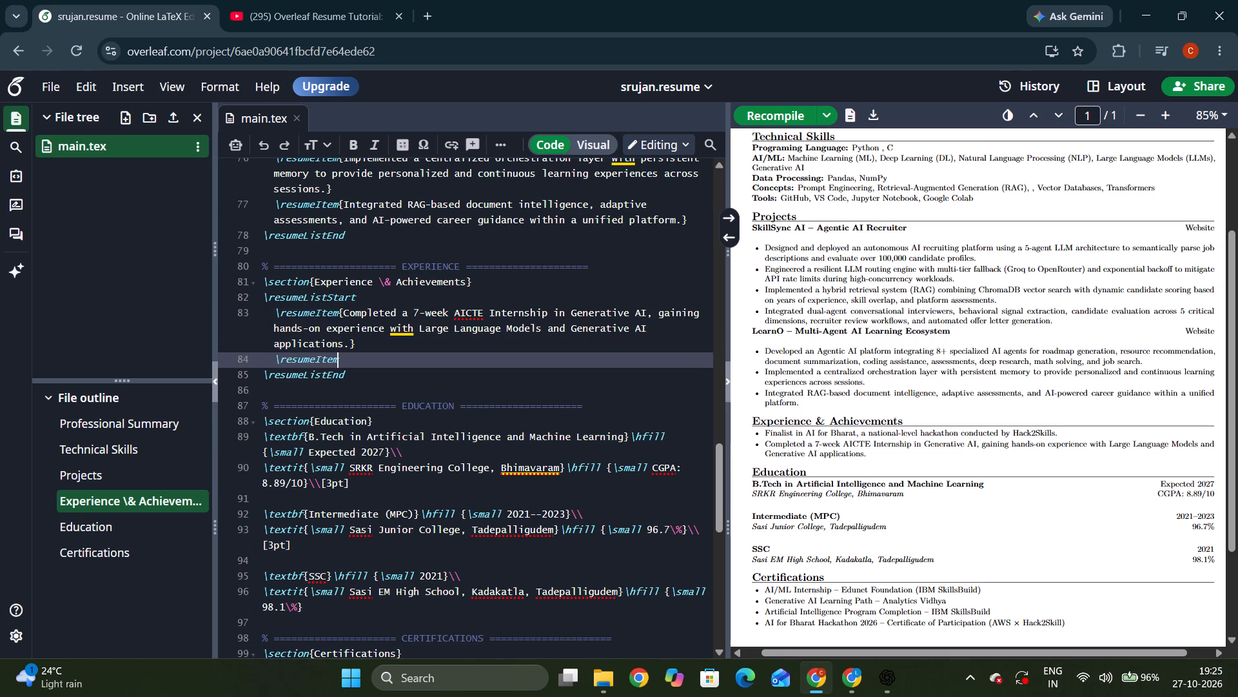
Begin the new bullet's text with an opening parenthesis and "Completed a 7-week AICTE Internship in AWS Cloud Computing".
{"action": "key", "text": "shift+parenleft"}
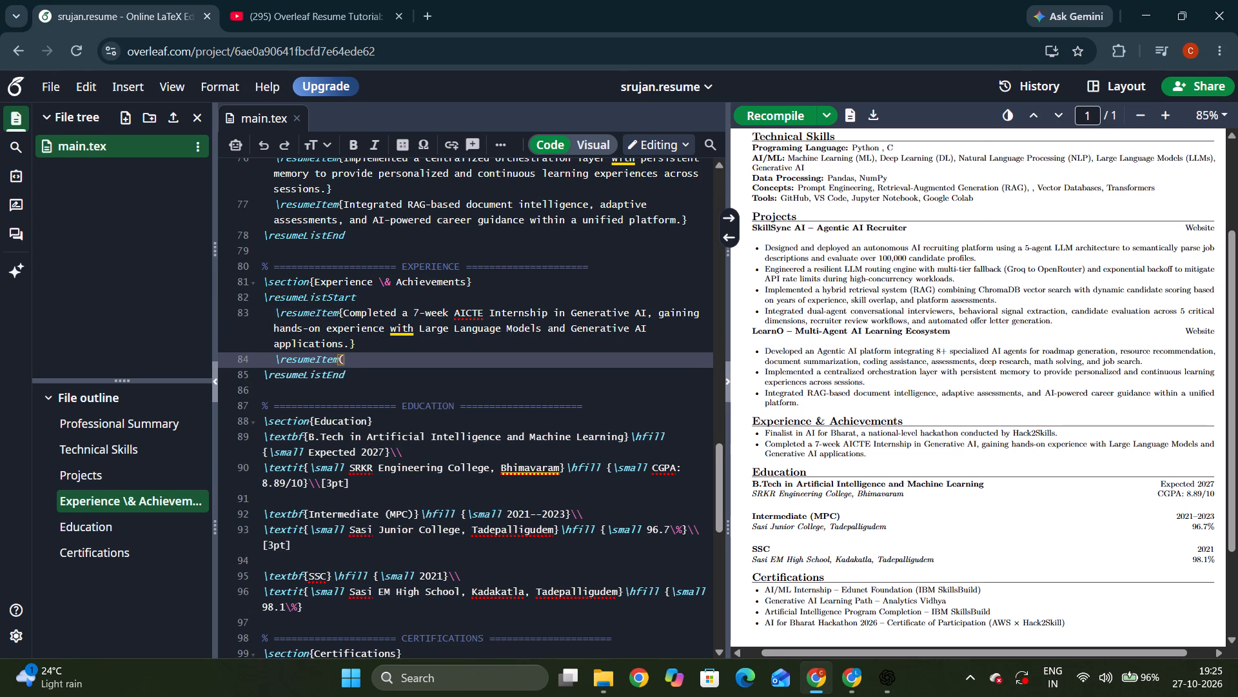
{"action": "key", "text": "shift+c"}
{"action": "type", "text": "om"}
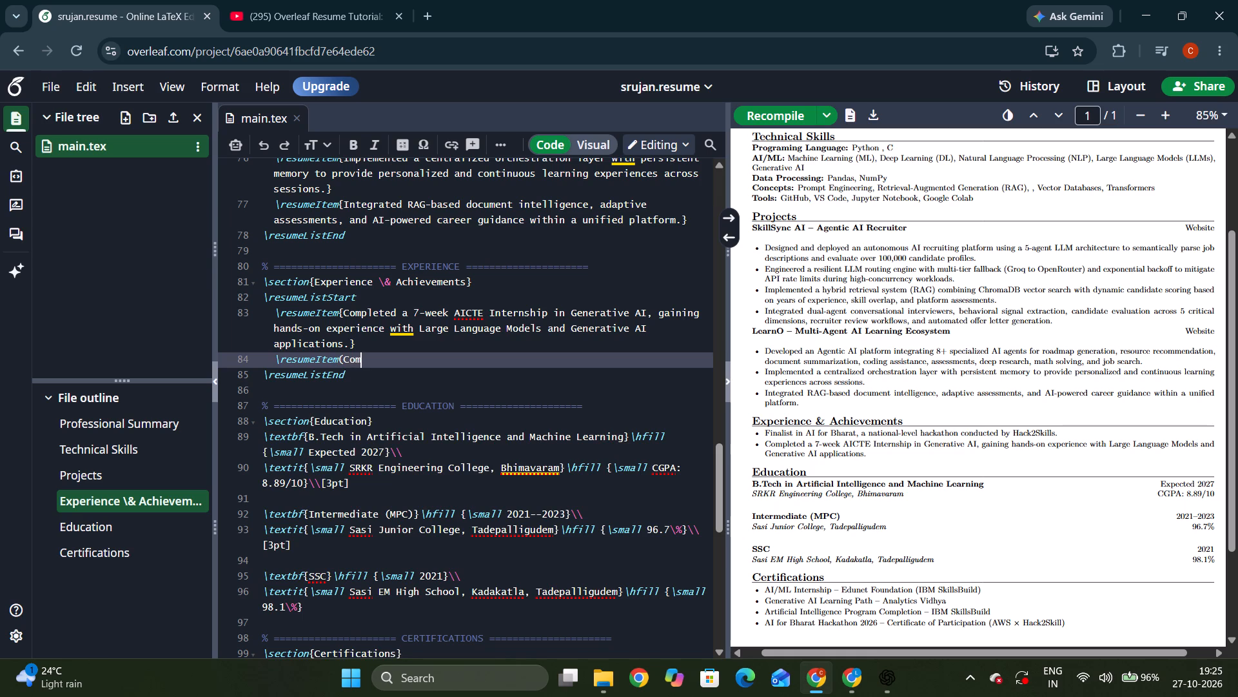
{"action": "type", "text": "pleted"}
{"action": "key", "text": "space"}
{"action": "type", "text": "a 7"}
{"action": "type", "text": "-wee"}
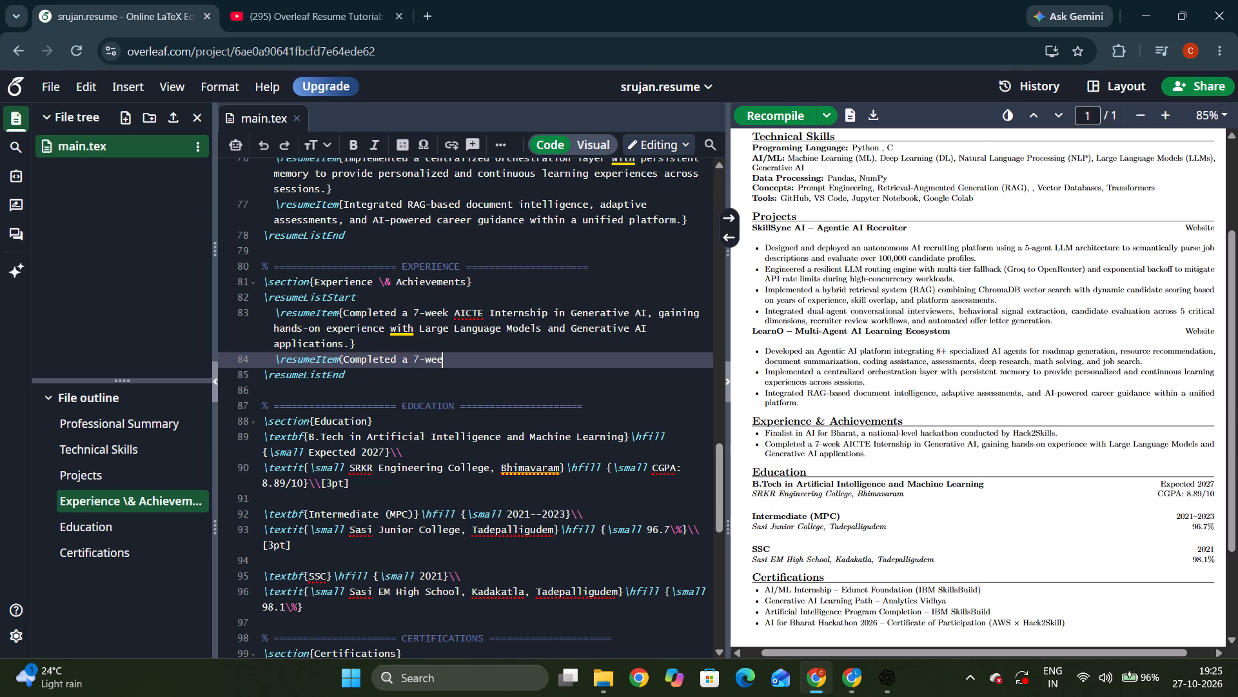
{"action": "key", "text": "k"}
{"action": "key", "text": "space"}
{"action": "type", "text": "AICTE"}
{"action": "key", "text": "space"}
{"action": "type", "text": "Internship"}
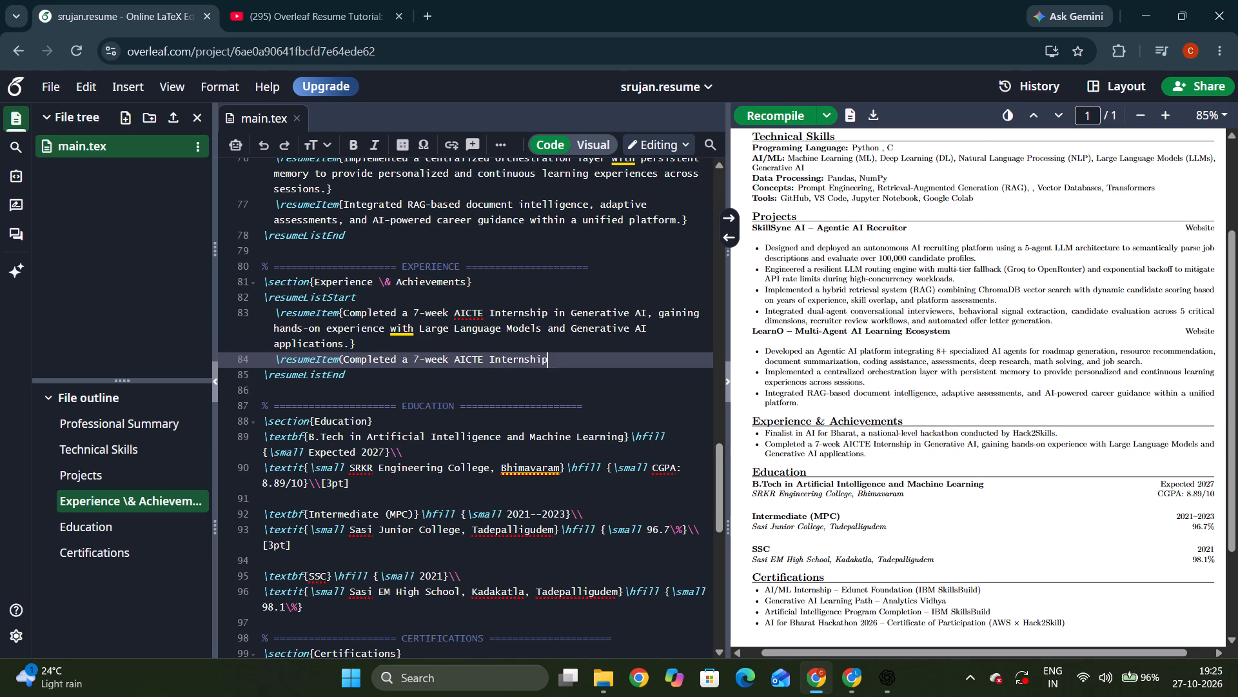
{"action": "key", "text": "space"}
{"action": "type", "text": "in"}
{"action": "key", "text": "space"}
{"action": "type", "text": "AWS"}
{"action": "key", "text": "space"}
{"action": "key", "text": "shift+c"}
{"action": "type", "text": "loud"}
{"action": "key", "text": "space"}
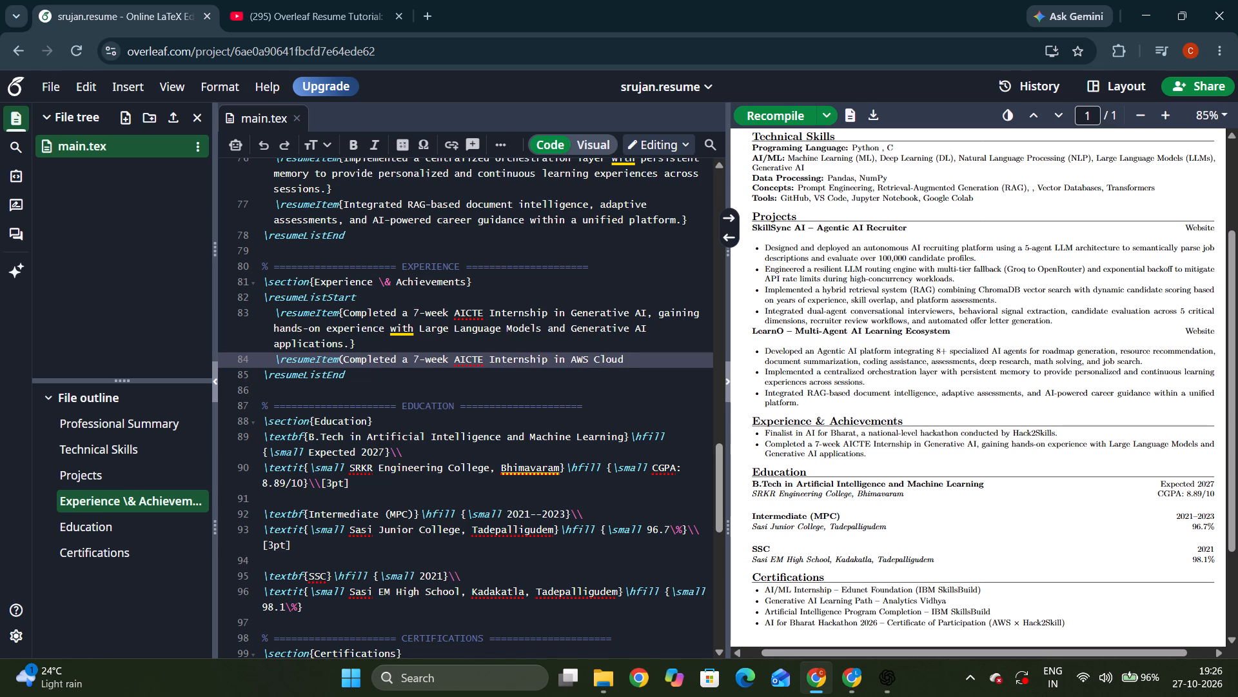
{"action": "key", "text": "shift+c"}
{"action": "type", "text": "omputing"}
Continue the new bullet with ",gaining hands on experience" after "Computing".
{"action": "key", "text": "space"}
{"action": "type", "text": "gai"}
{"action": "key", "text": "BackSpace"}
{"action": "key", "text": "BackSpace"}
{"action": "key", "text": "BackSpace"}
{"action": "key", "text": "BackSpace"}
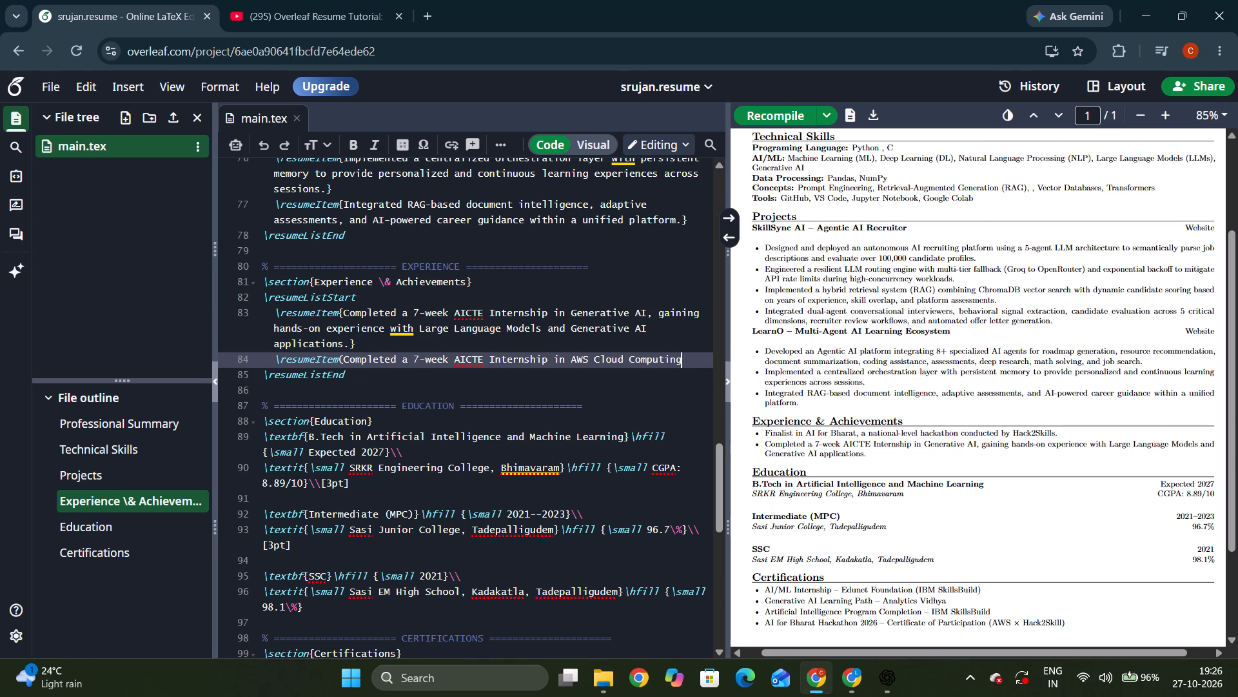
{"action": "key", "text": "comma"}
{"action": "type", "text": "gain"}
{"action": "type", "text": "ing"}
{"action": "key", "text": "space"}
{"action": "type", "text": "hand"}
{"action": "type", "text": "s on expericw"}
{"action": "key", "text": "BackSpace"}
{"action": "key", "text": "w"}
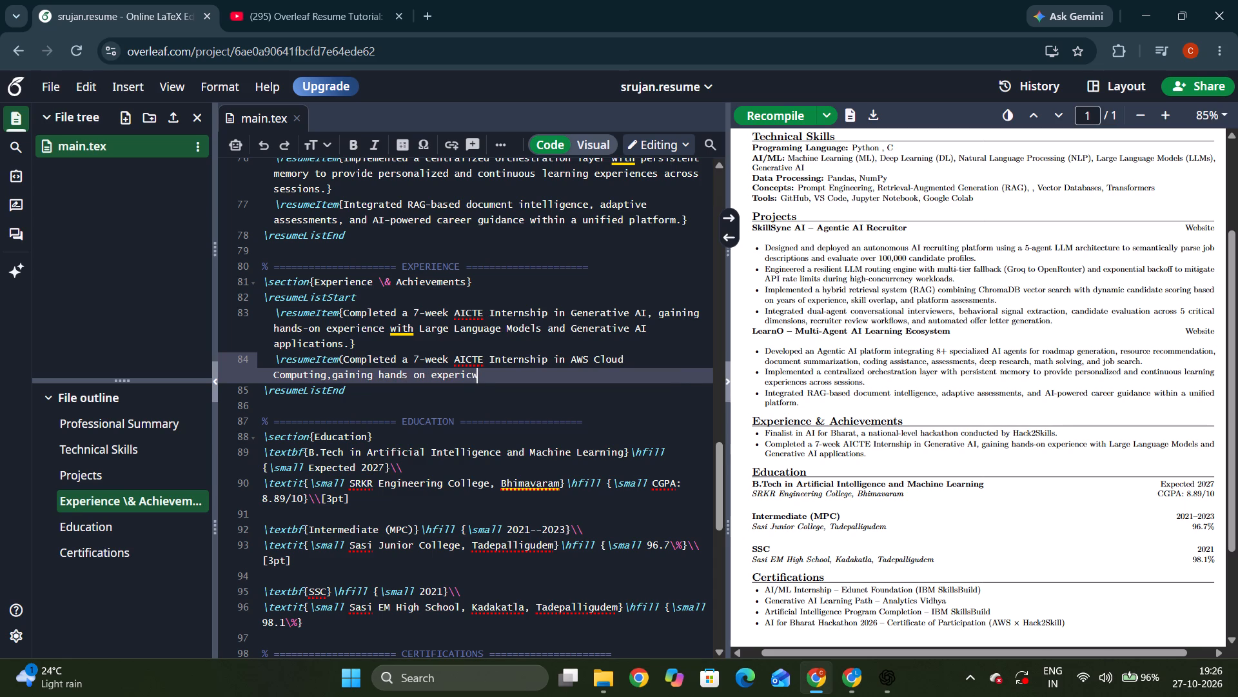
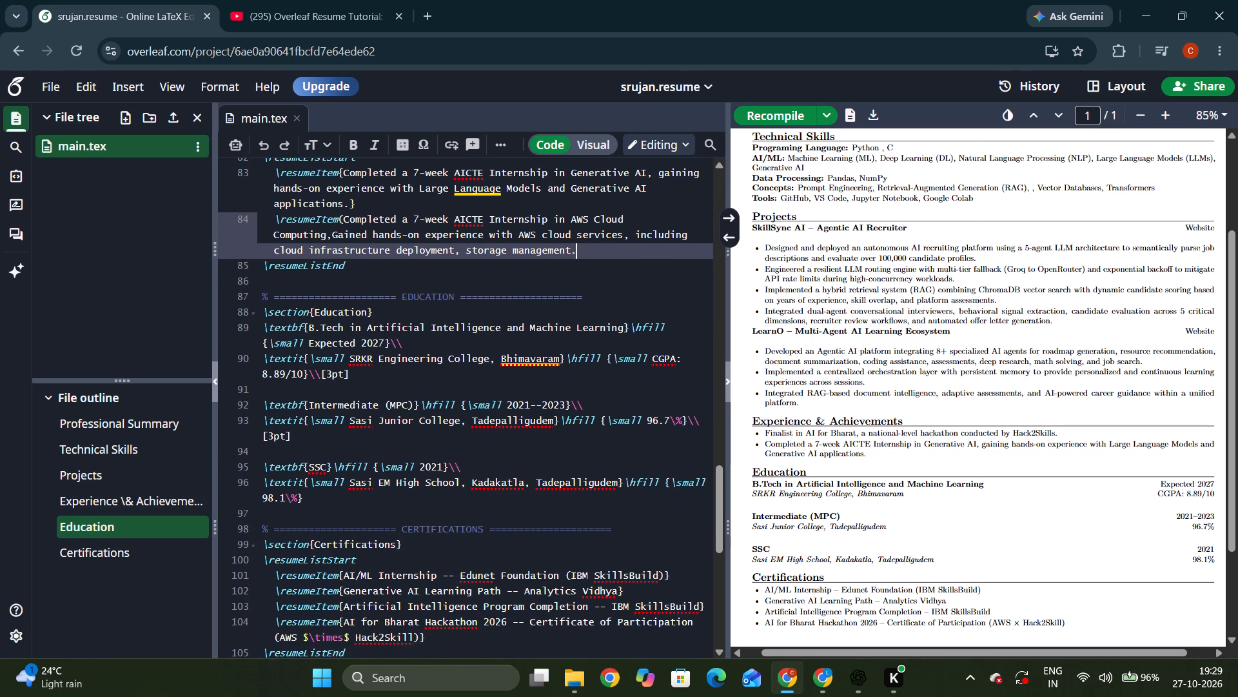
{"action": "scroll", "coordinate": [578, 370], "scroll_direction": "up", "scroll_amount": 1}
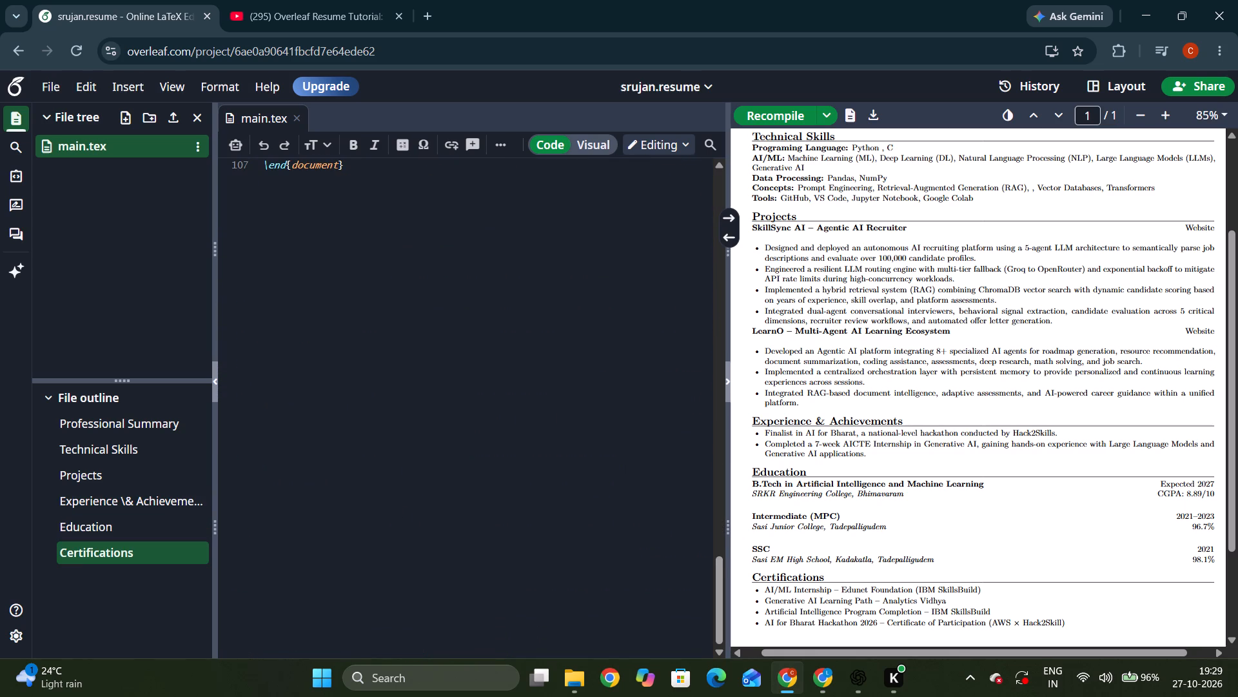
{"action": "scroll", "coordinate": [578, 370], "scroll_direction": "up", "scroll_amount": 1}
{"action": "scroll", "coordinate": [515, 360], "scroll_direction": "up", "scroll_amount": 1}
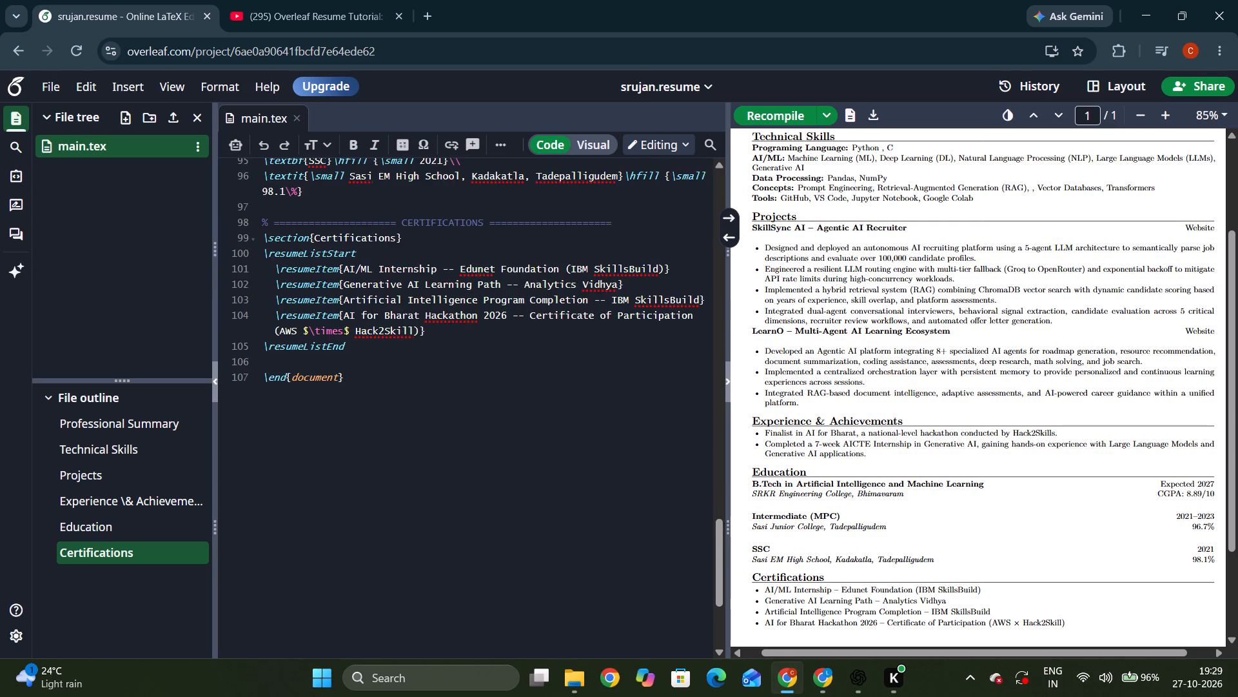
{"action": "scroll", "coordinate": [515, 360], "scroll_direction": "up", "scroll_amount": 5}
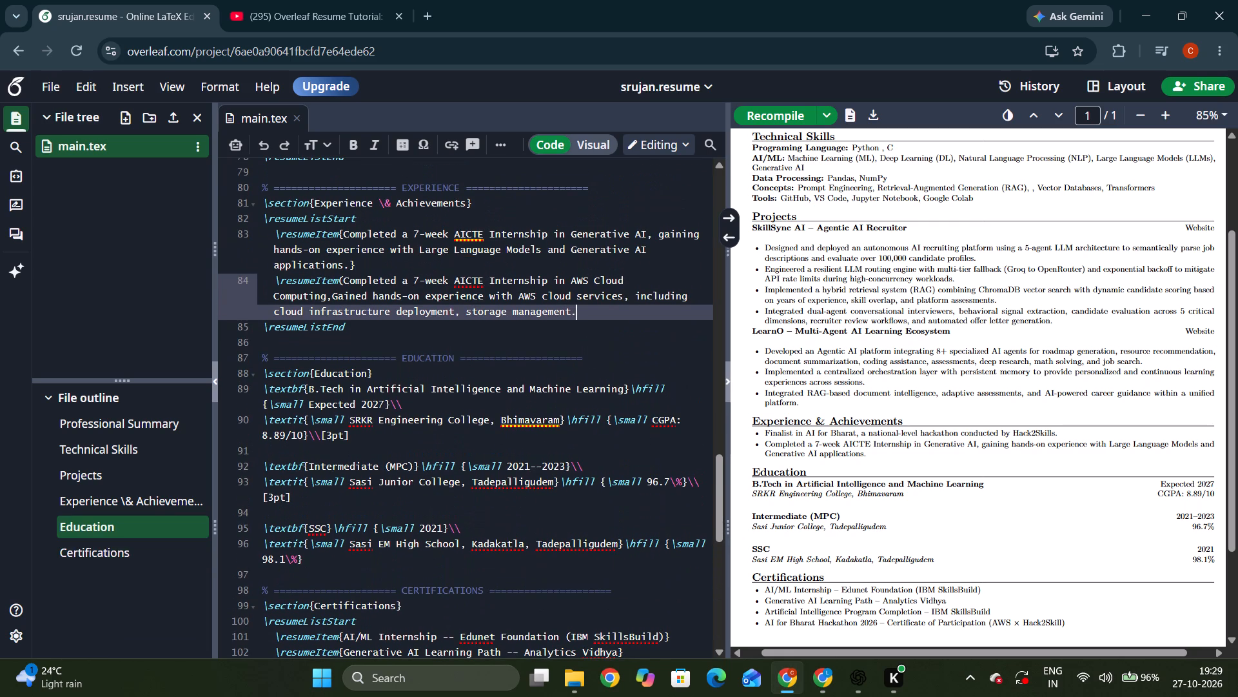
{"action": "scroll", "coordinate": [515, 360], "scroll_direction": "down", "scroll_amount": 2}
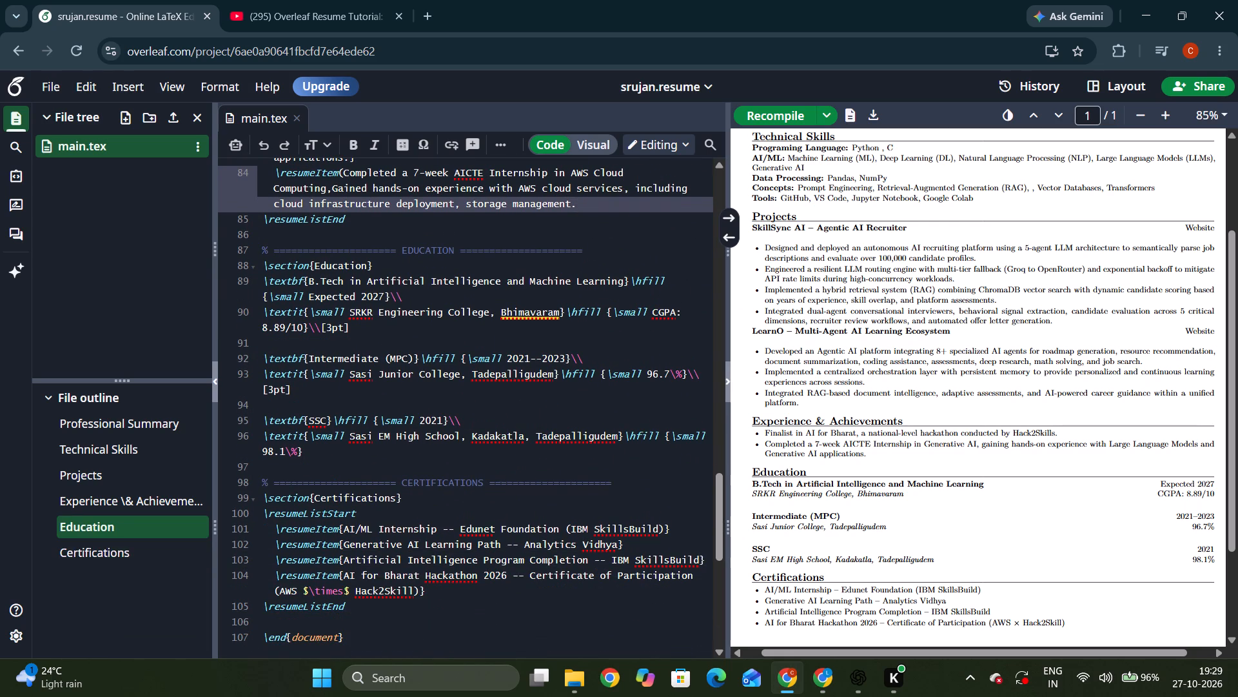
{"action": "left_click", "coordinate": [286, 324]}
{"action": "key", "text": "BackSpace"}
{"action": "key", "text": "BackSpace"}
{"action": "key", "text": "BackSpace"}
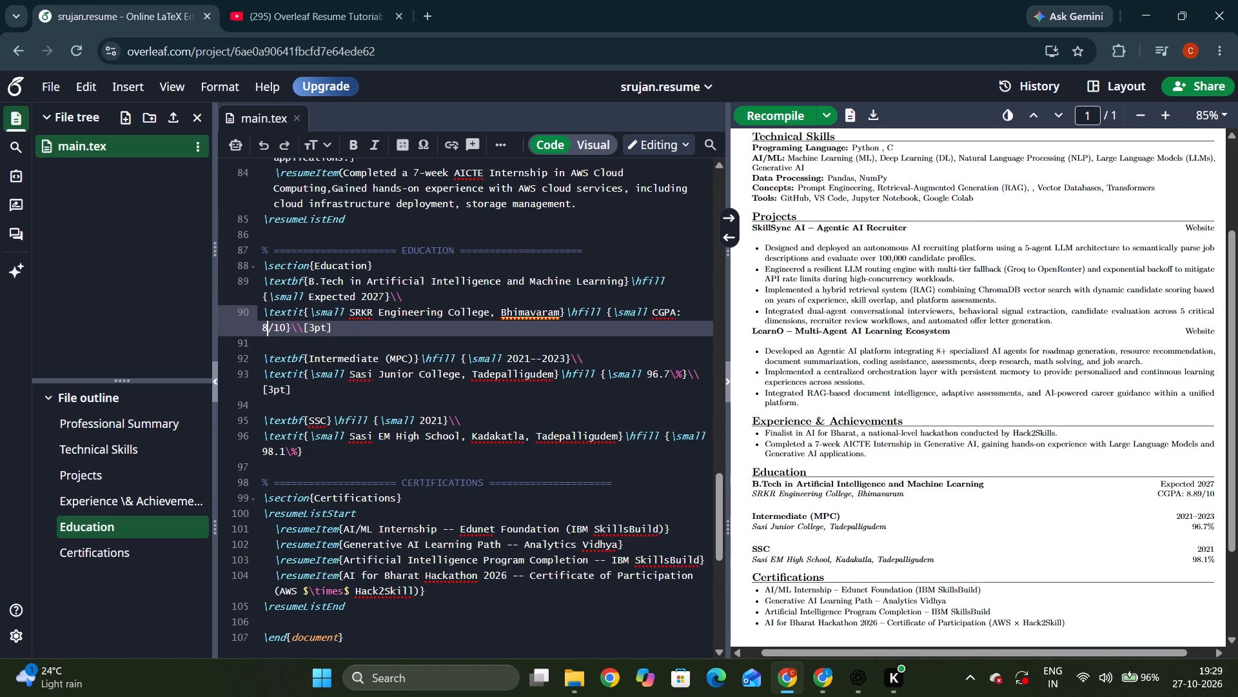
{"action": "key", "text": "BackSpace"}
{"action": "type", "text": "7.1"}
{"action": "key", "text": "3"}
Replace "Sasi" with "RK" in the Intermediate entry's junior college name.
{"action": "left_click", "coordinate": [377, 375]}
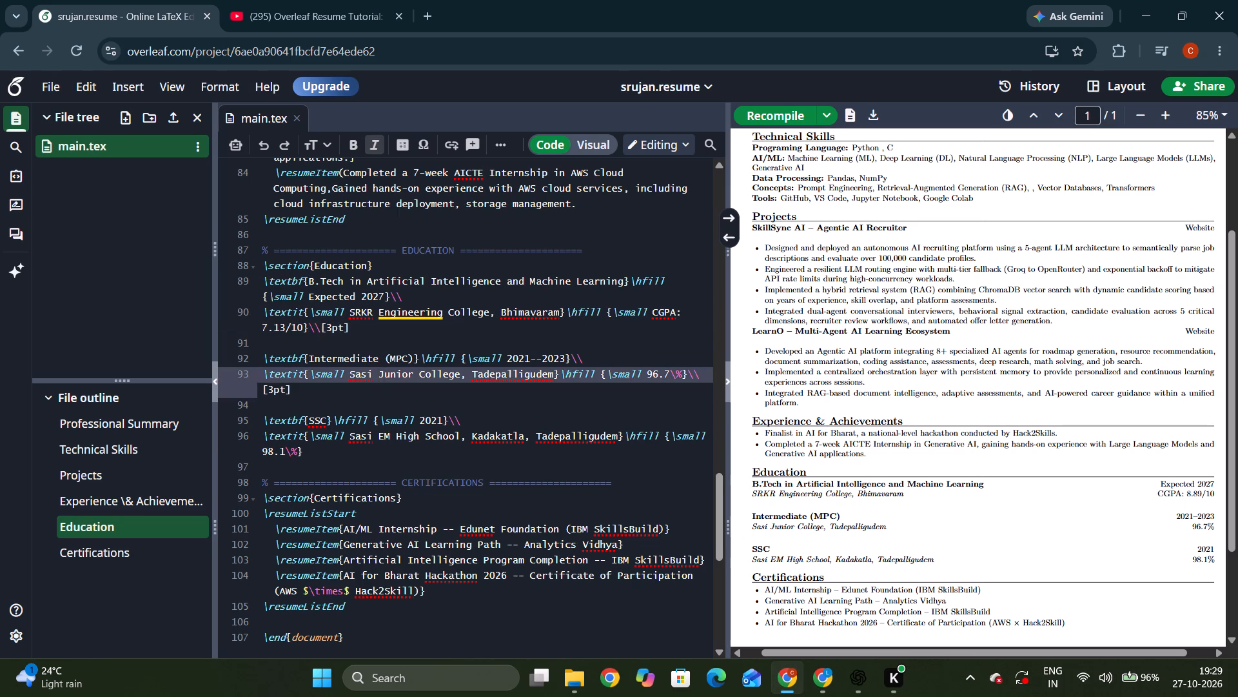
{"action": "key", "text": "Left"}
{"action": "key", "text": "BackSpace"}
{"action": "key", "text": "BackSpace"}
{"action": "key", "text": "BackSpace"}
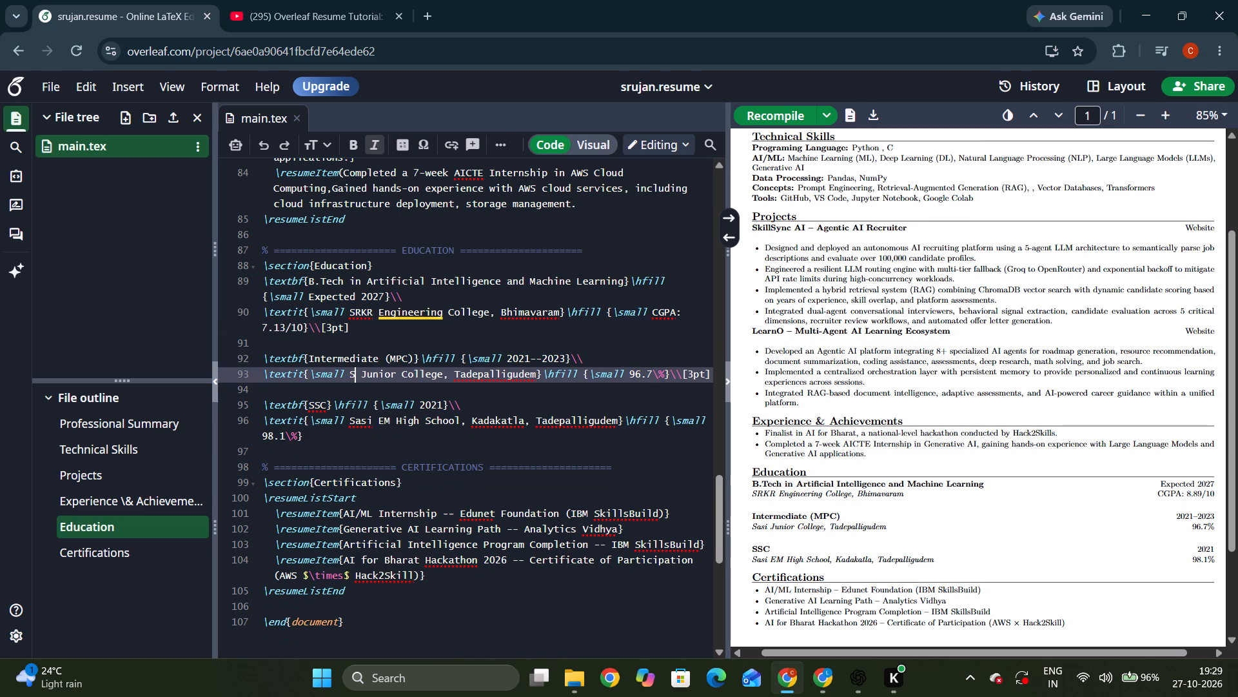
{"action": "key", "text": "BackSpace"}
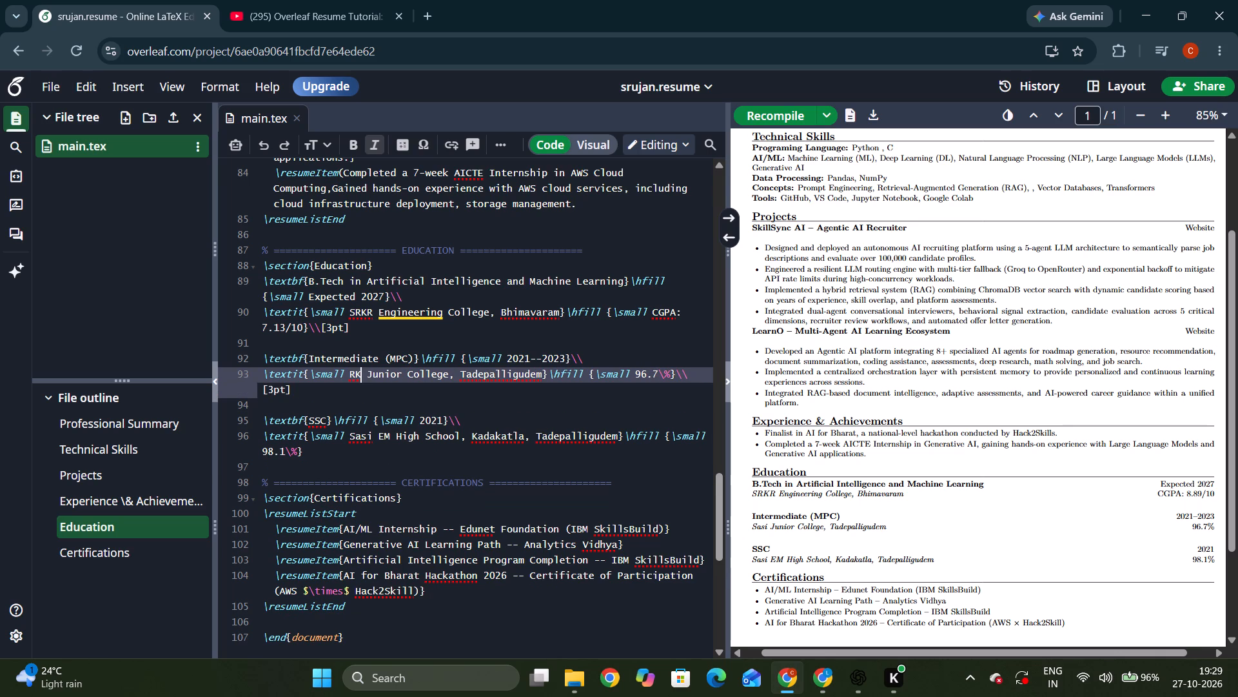
Change the junior college's location in the Intermediate entry to Machilipatnam.
{"action": "left_click", "coordinate": [540, 372]}
{"action": "key", "text": "BackSpace"}
{"action": "key", "text": "plus"}
{"action": "key", "text": "BackSpace"}
{"action": "key", "text": "BackSpace"}
{"action": "key", "text": "BackSpace"}
{"action": "key", "text": "BackSpace"}
{"action": "key", "text": "BackSpace"}
{"action": "key", "text": "BackSpace"}
{"action": "key", "text": "BackSpace"}
{"action": "key", "text": "BackSpace"}
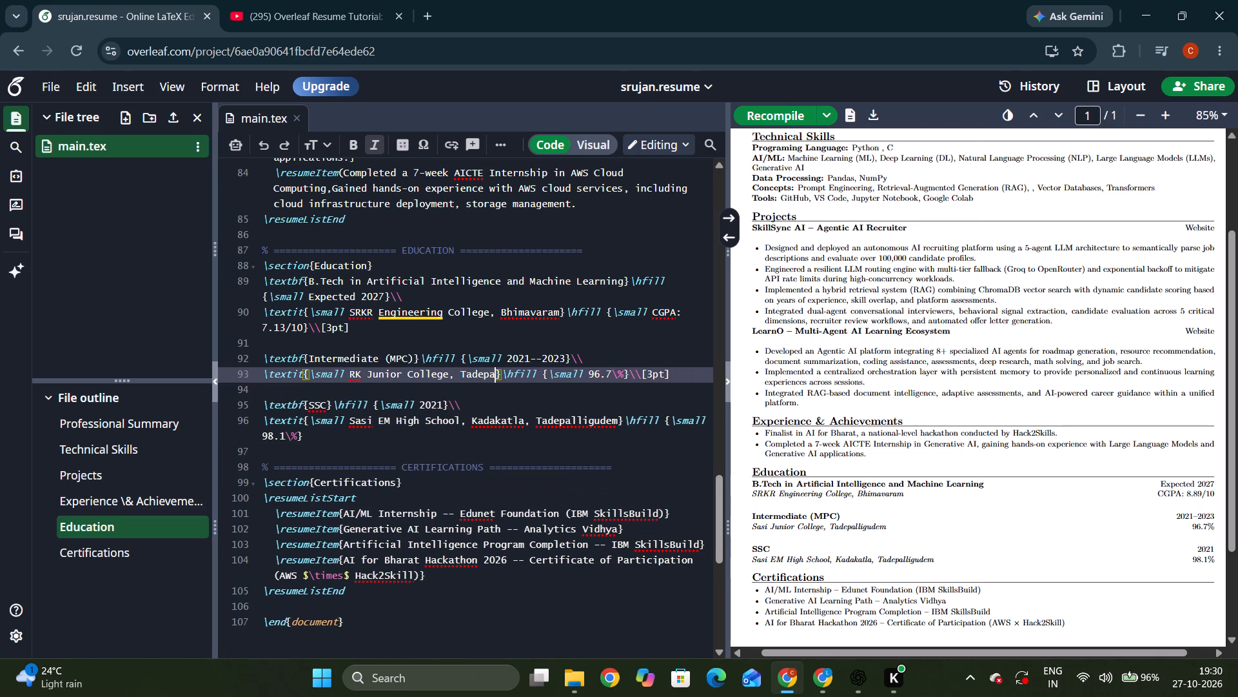
{"action": "key", "text": "BackSpace"}
{"action": "key", "text": "BackSpace"}
{"action": "key", "text": "BackSpace"}
{"action": "key", "text": "BackSpace"}
{"action": "key", "text": "BackSpace"}
{"action": "key", "text": "BackSpace"}
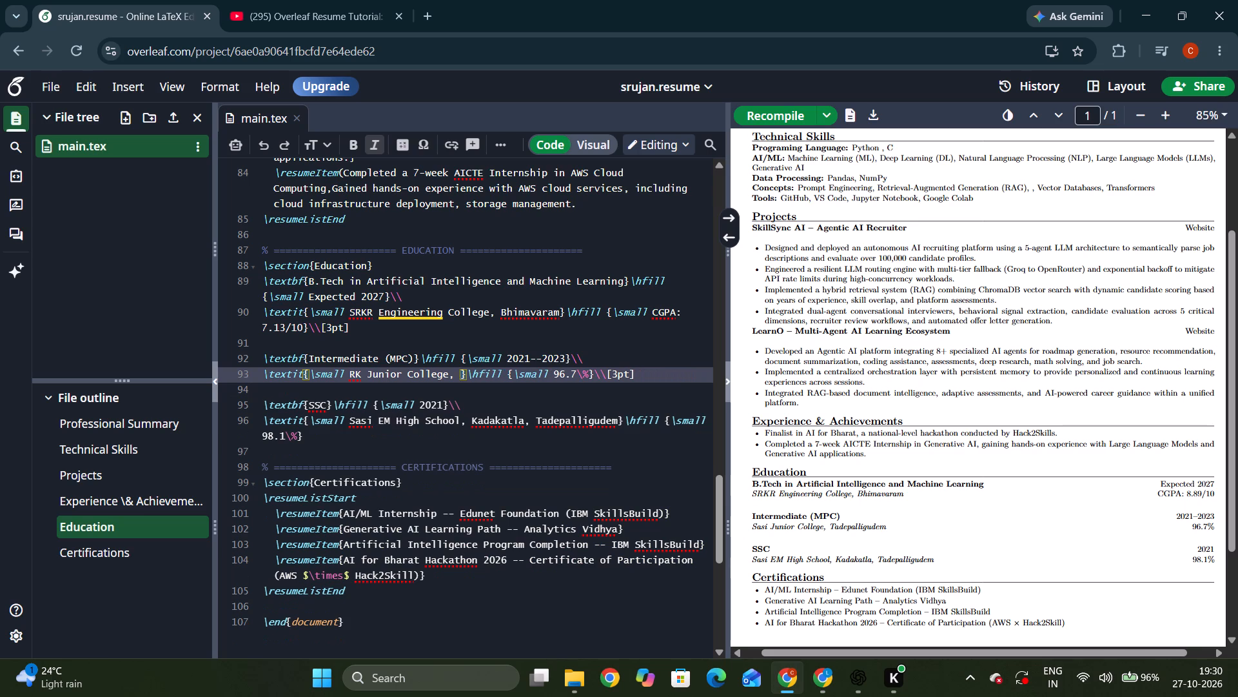
{"action": "type", "text": "Ma"}
{"action": "type", "text": "chili"}
{"action": "type", "text": "patnam"}
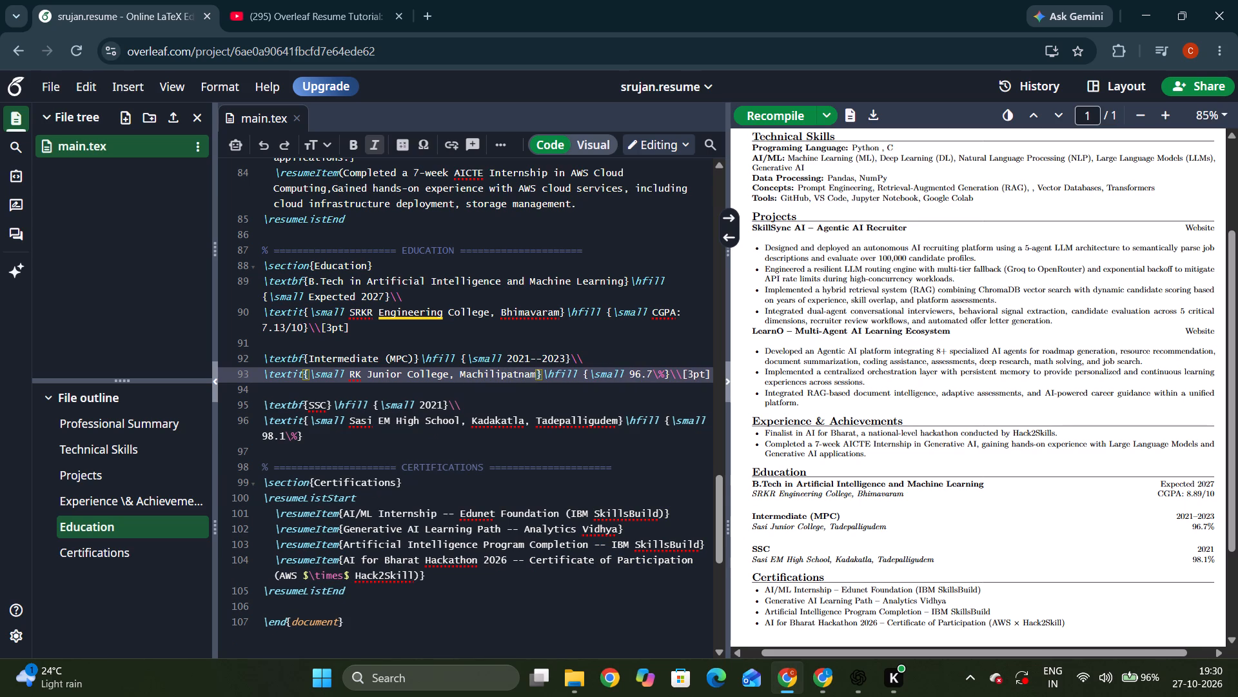
Set the Intermediate (MPC) percentage to 85.1.
{"action": "left_click", "coordinate": [651, 374]}
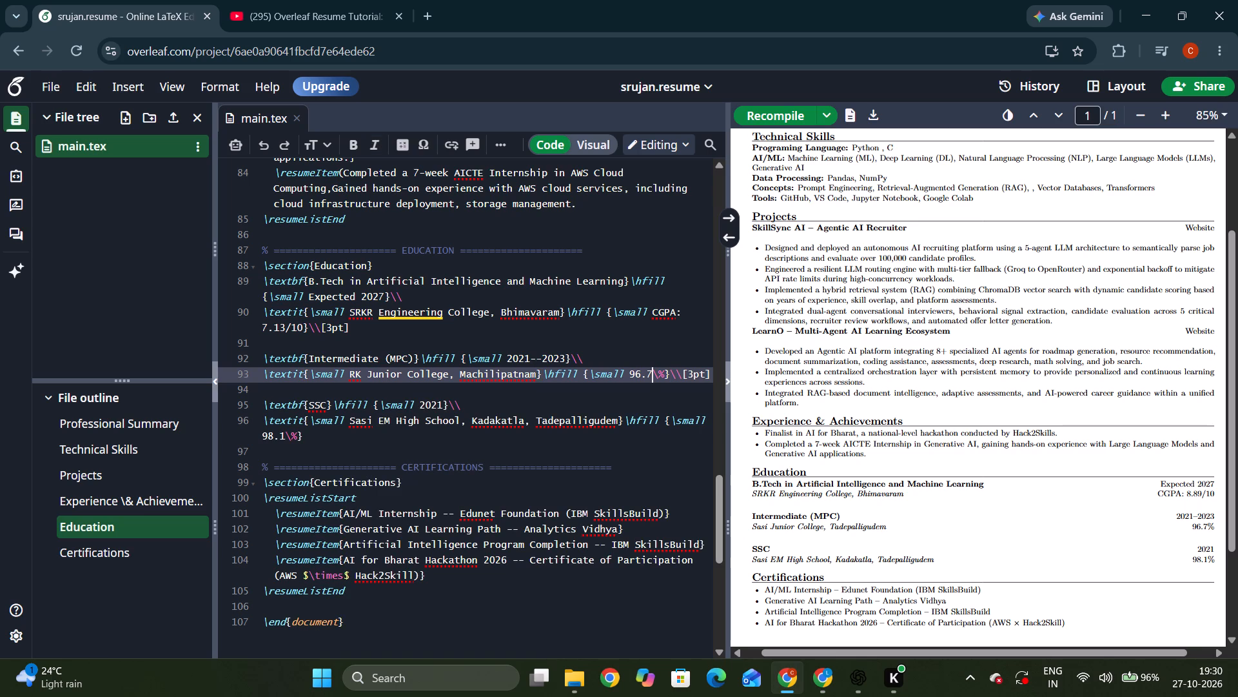
{"action": "key", "text": "BackSpace"}
{"action": "key", "text": "BackSpace"}
{"action": "key", "text": "BackSpace"}
{"action": "key", "text": "BackSpace"}
{"action": "key", "text": "8"}
{"action": "type", "text": "5.1"}
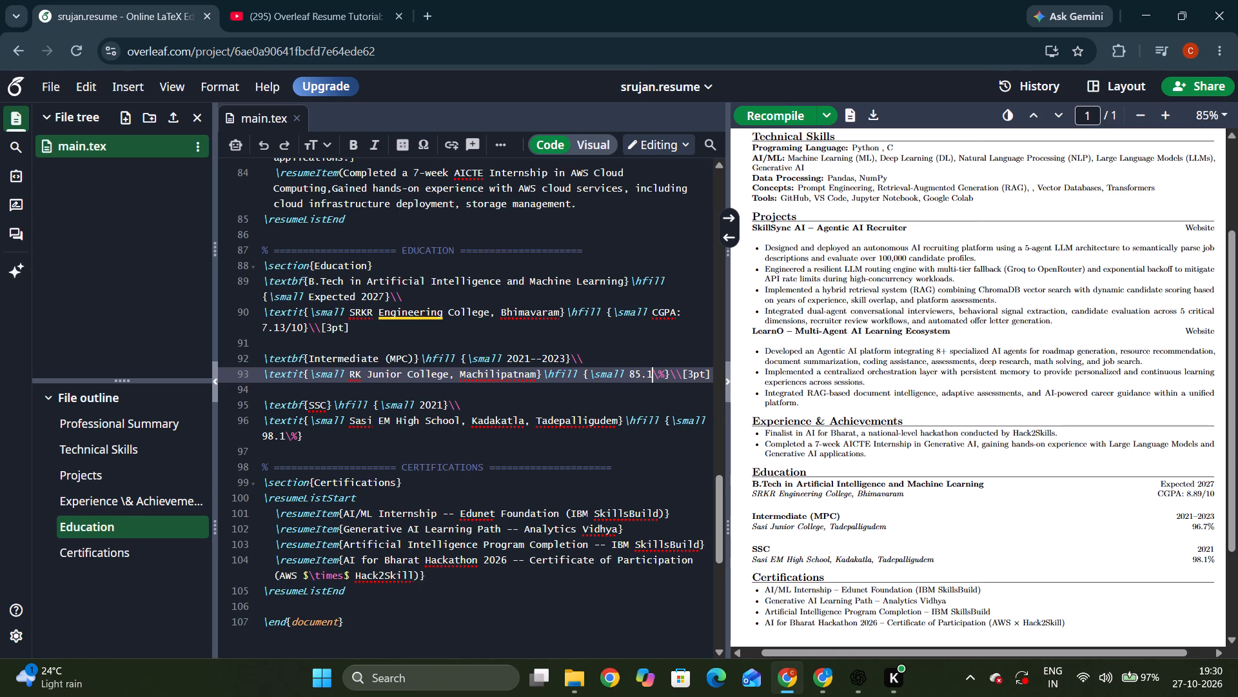
Change the school name in the SSC entry to Ravindra Bharathi Public School.
{"action": "left_click", "coordinate": [420, 419]}
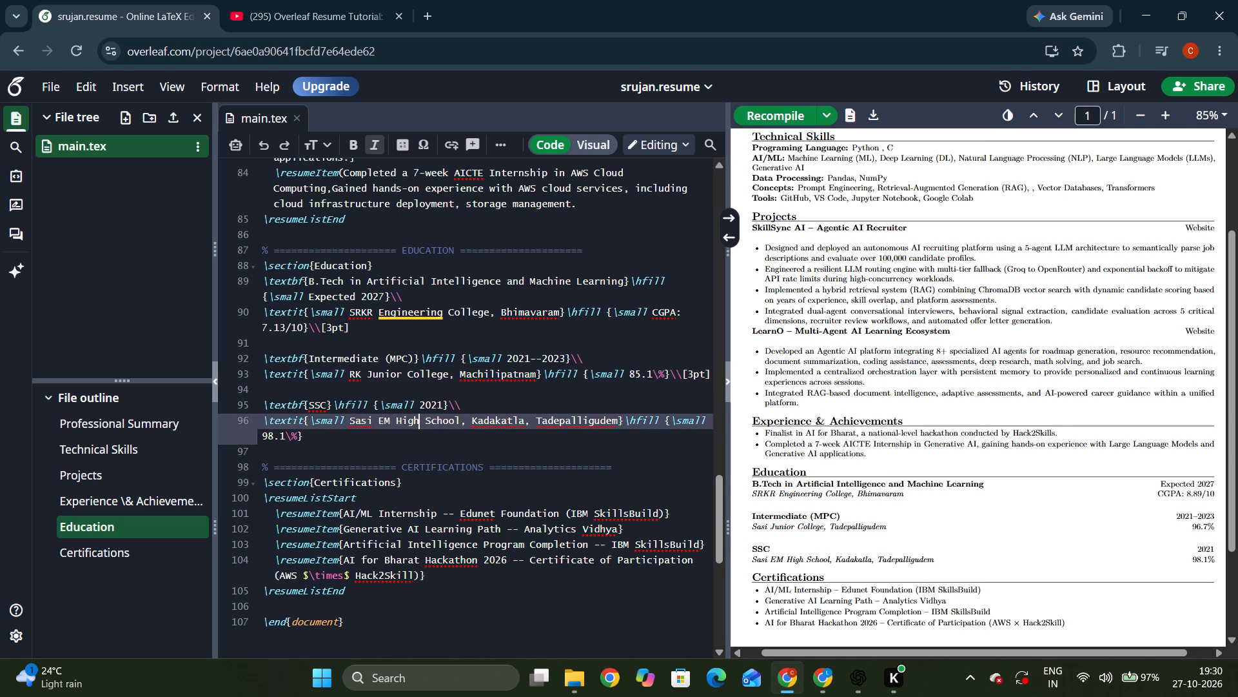
{"action": "key", "text": "BackSpace"}
{"action": "key", "text": "BackSpace"}
{"action": "key", "text": "BackSpace"}
{"action": "key", "text": "BackSpace"}
{"action": "key", "text": "BackSpace"}
{"action": "key", "text": "BackSpace"}
{"action": "key", "text": "BackSpace"}
{"action": "key", "text": "BackSpace"}
{"action": "key", "text": "BackSpace"}
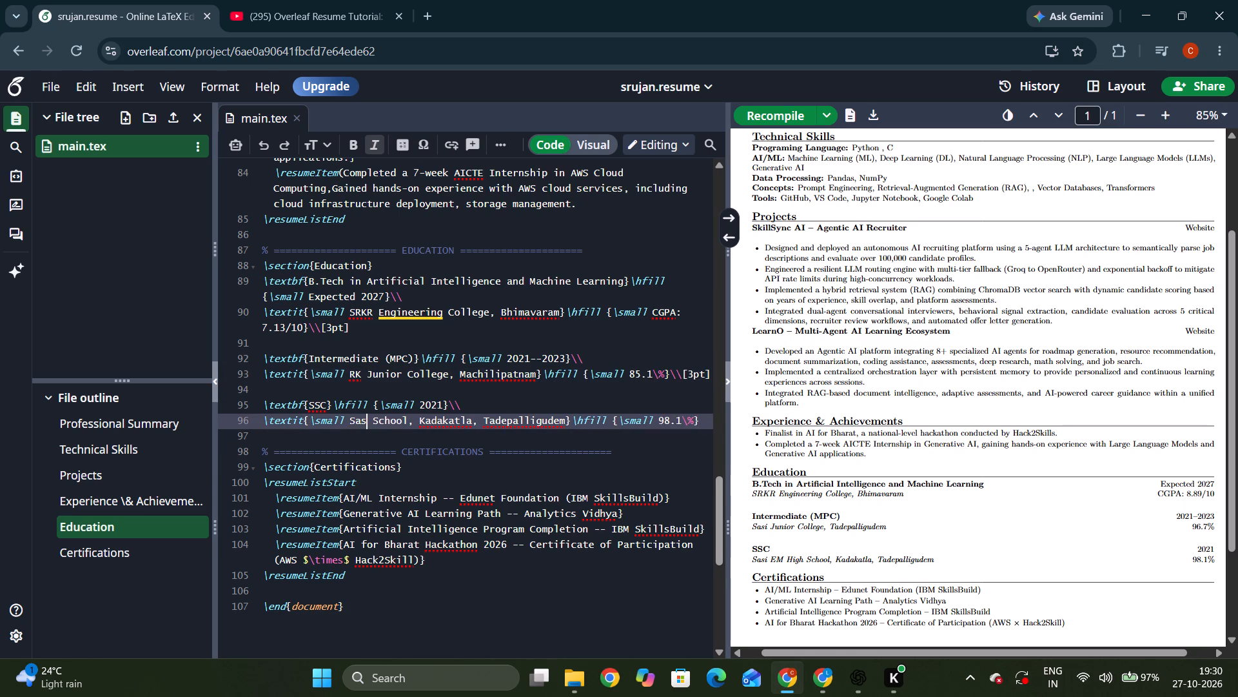
{"action": "key", "text": "BackSpace"}
{"action": "key", "text": "BackSpace"}
{"action": "key", "text": "BackSpace"}
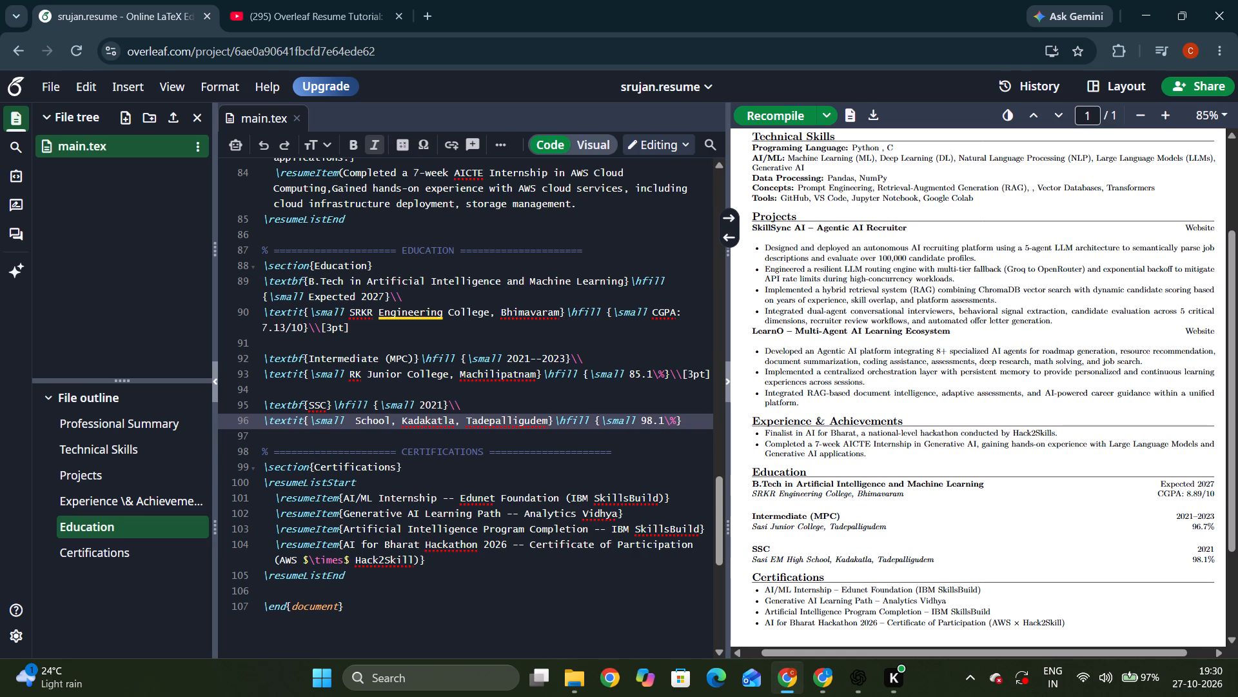
{"action": "type", "text": "ra"}
{"action": "key", "text": "BackSpace"}
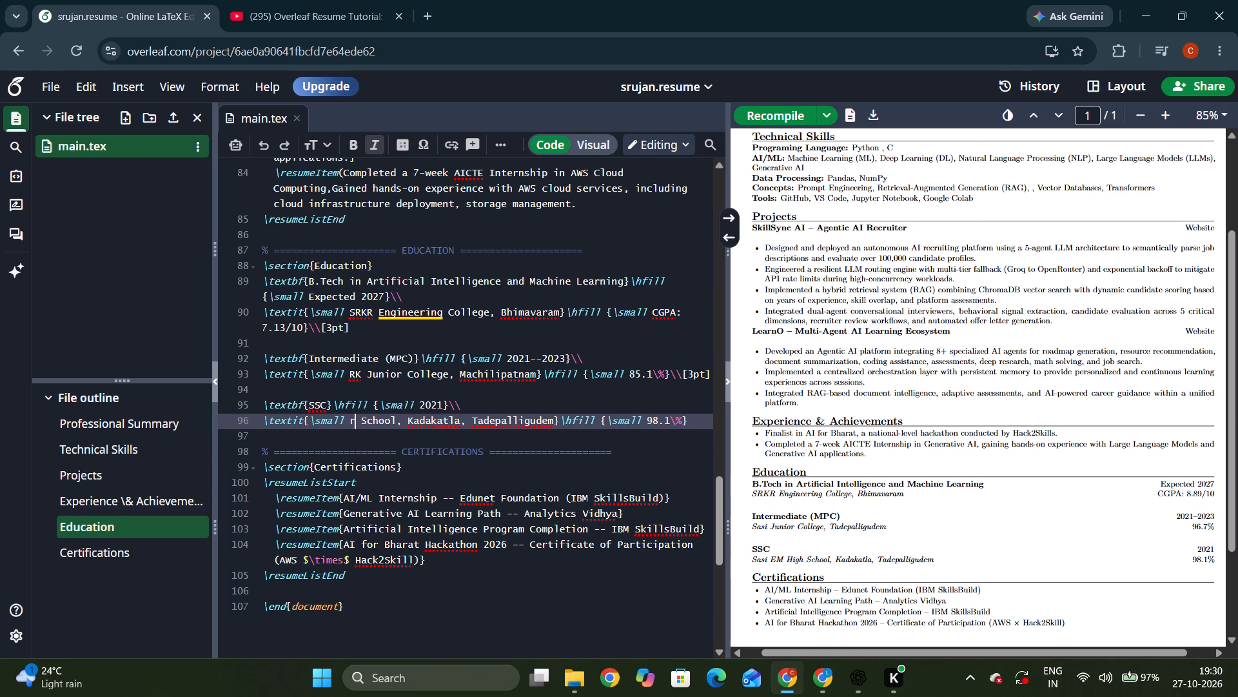
{"action": "key", "text": "BackSpace"}
{"action": "type", "text": "Ra"}
{"action": "type", "text": "vindra Bha"}
{"action": "type", "text": "rathi P"}
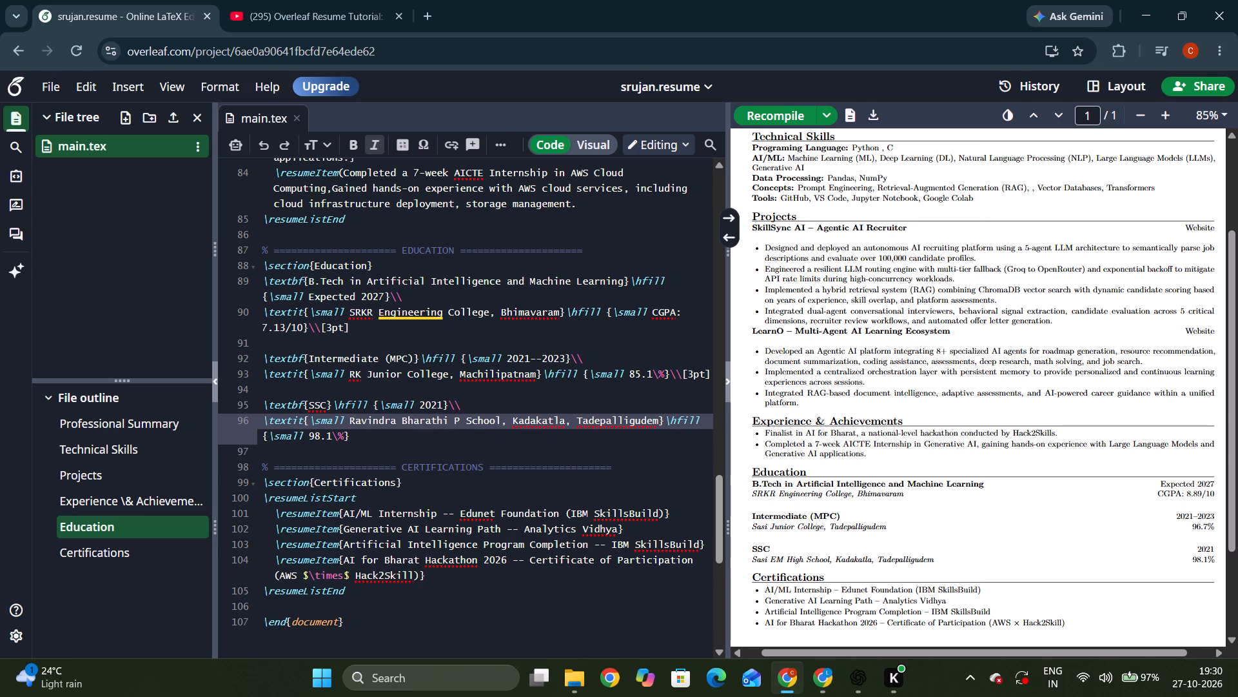
{"action": "type", "text": "ubk"}
{"action": "key", "text": "BackSpace"}
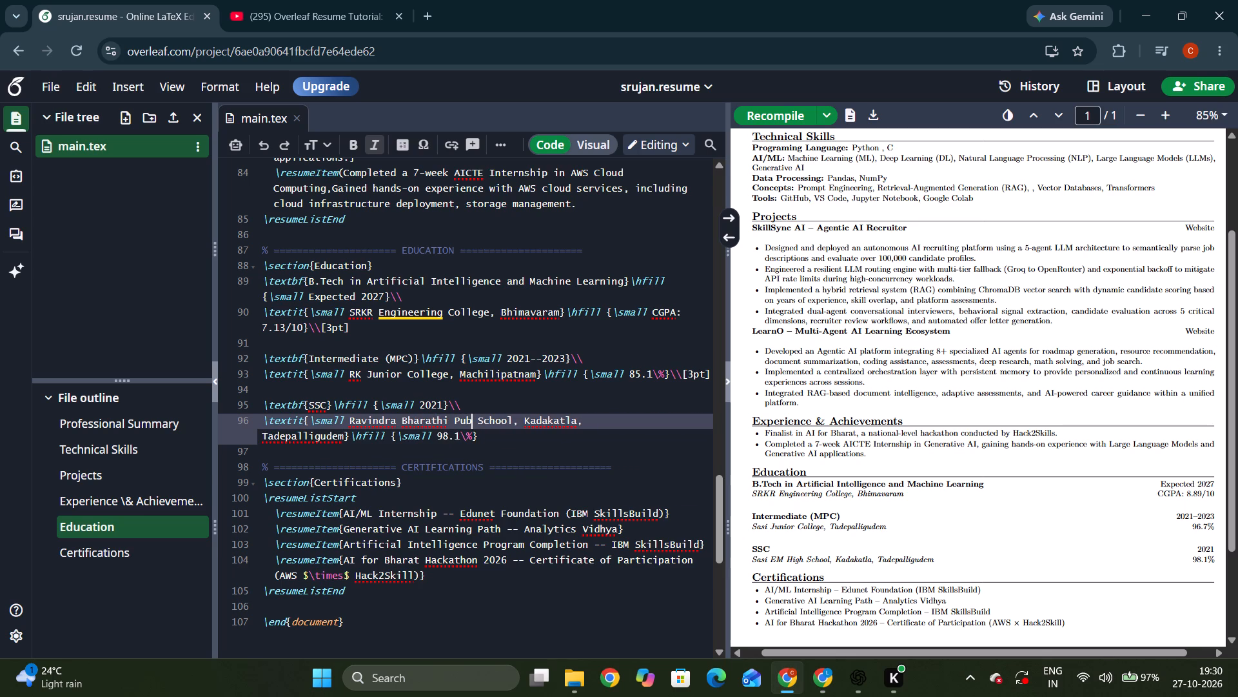
{"action": "type", "text": "lic"}
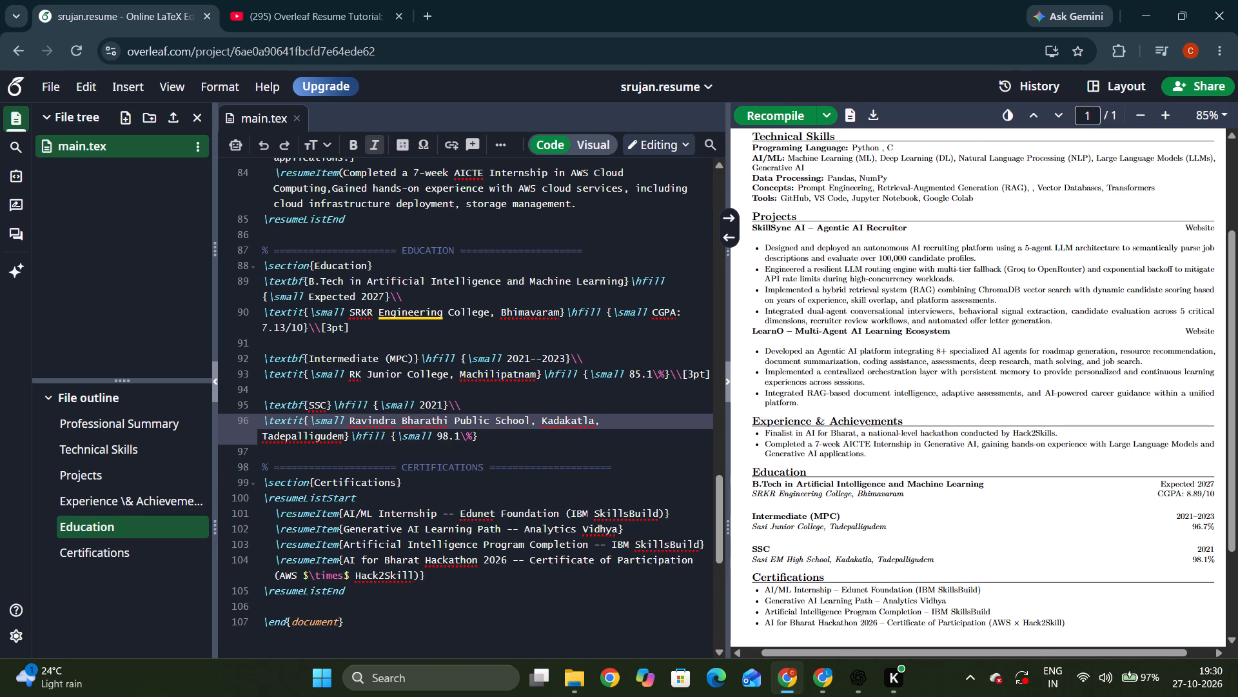
Replace the whole location of the school in the SSC entry with Machilipatnam.
{"action": "left_click", "coordinate": [593, 426]}
{"action": "key", "text": "BackSpace"}
{"action": "key", "text": "BackSpace"}
{"action": "key", "text": "BackSpace"}
{"action": "key", "text": "BackSpace"}
{"action": "key", "text": "BackSpace"}
{"action": "key", "text": "BackSpace"}
{"action": "key", "text": "BackSpace"}
{"action": "key", "text": "BackSpace"}
{"action": "key", "text": "BackSpace"}
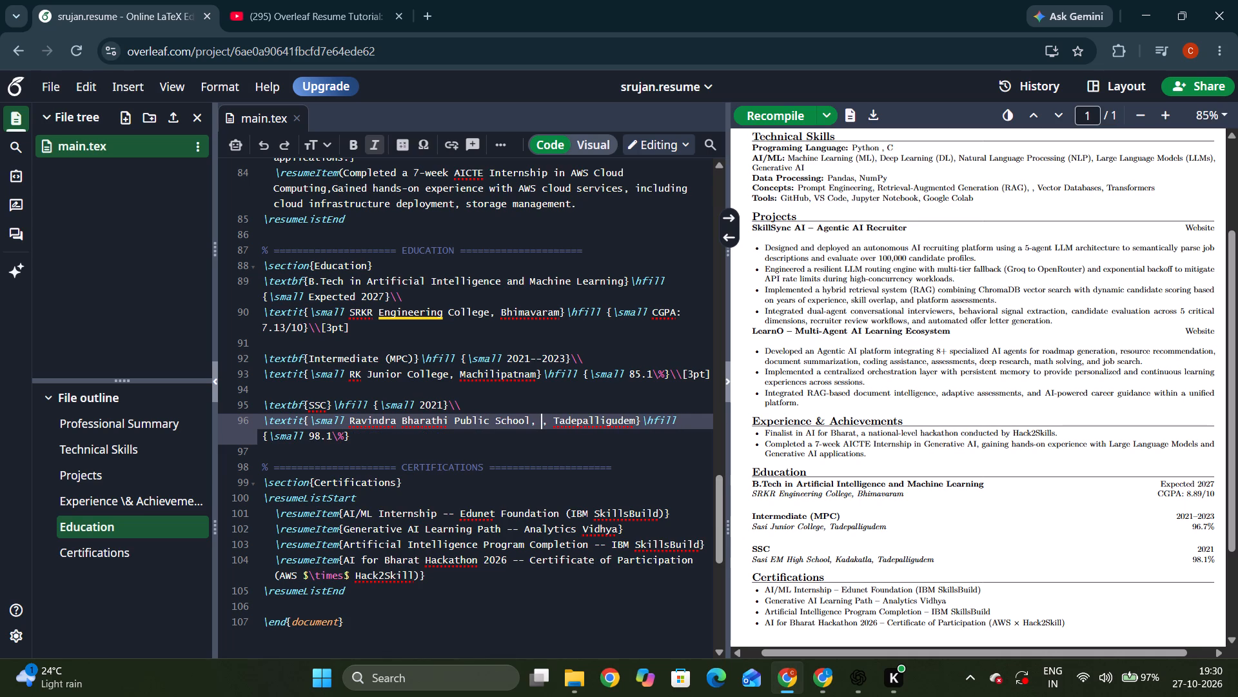
{"action": "key", "text": "Right"}
{"action": "key", "text": "Right"}
{"action": "key", "text": "Right"}
{"action": "key", "text": "Right"}
{"action": "key", "text": "Right"}
{"action": "key", "text": "Right"}
{"action": "key", "text": "Right"}
{"action": "key", "text": "Right"}
{"action": "key", "text": "Right"}
{"action": "key", "text": "Right"}
{"action": "key", "text": "Right"}
{"action": "key", "text": "Right"}
{"action": "key", "text": "Right"}
{"action": "key", "text": "Right"}
{"action": "key", "text": "Right"}
{"action": "key", "text": "Right"}
{"action": "key", "text": "BackSpace"}
{"action": "key", "text": "BackSpace"}
{"action": "key", "text": "BackSpace"}
{"action": "key", "text": "BackSpace"}
{"action": "key", "text": "BackSpace"}
{"action": "key", "text": "BackSpace"}
{"action": "key", "text": "BackSpace"}
{"action": "key", "text": "BackSpace"}
{"action": "key", "text": "BackSpace"}
{"action": "key", "text": "BackSpace"}
{"action": "key", "text": "BackSpace"}
{"action": "key", "text": "BackSpace"}
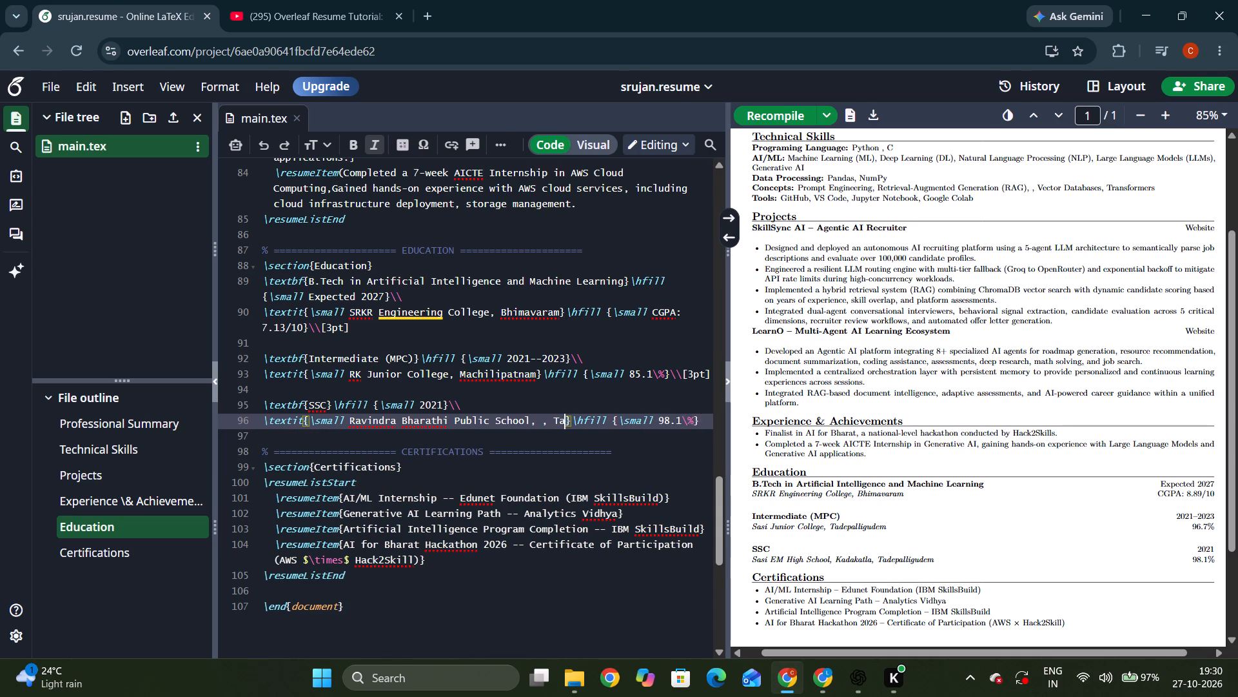
{"action": "key", "text": "BackSpace"}
{"action": "key", "text": "BackSpace"}
{"action": "key", "text": "BackSpace"}
{"action": "key", "text": "BackSpace"}
{"action": "key", "text": "m"}
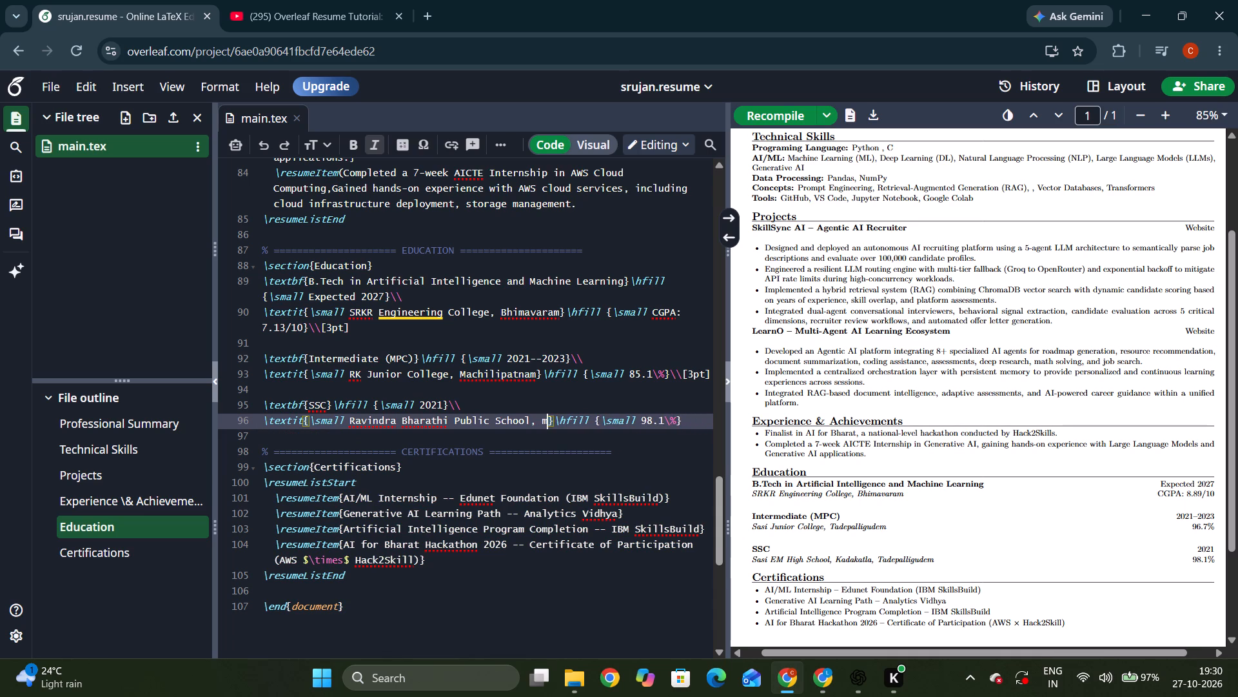
{"action": "key", "text": "BackSpace"}
{"action": "key", "text": "a"}
{"action": "type", "text": "chili"}
{"action": "type", "text": "patnam"}
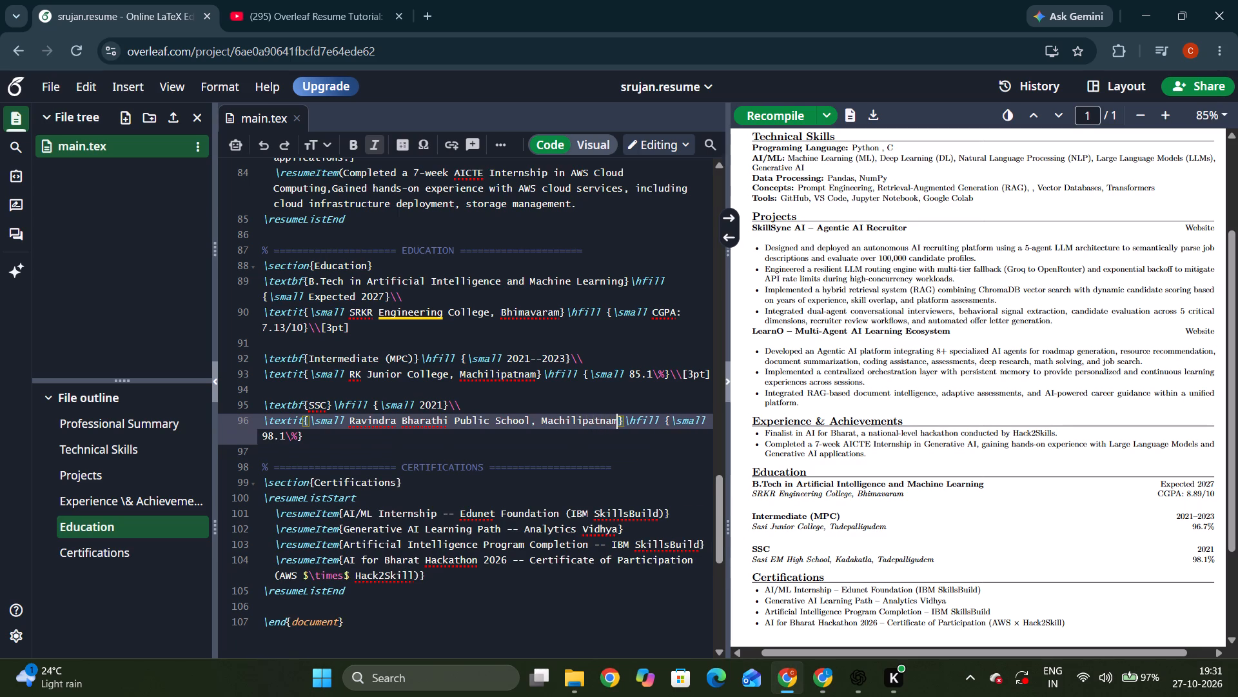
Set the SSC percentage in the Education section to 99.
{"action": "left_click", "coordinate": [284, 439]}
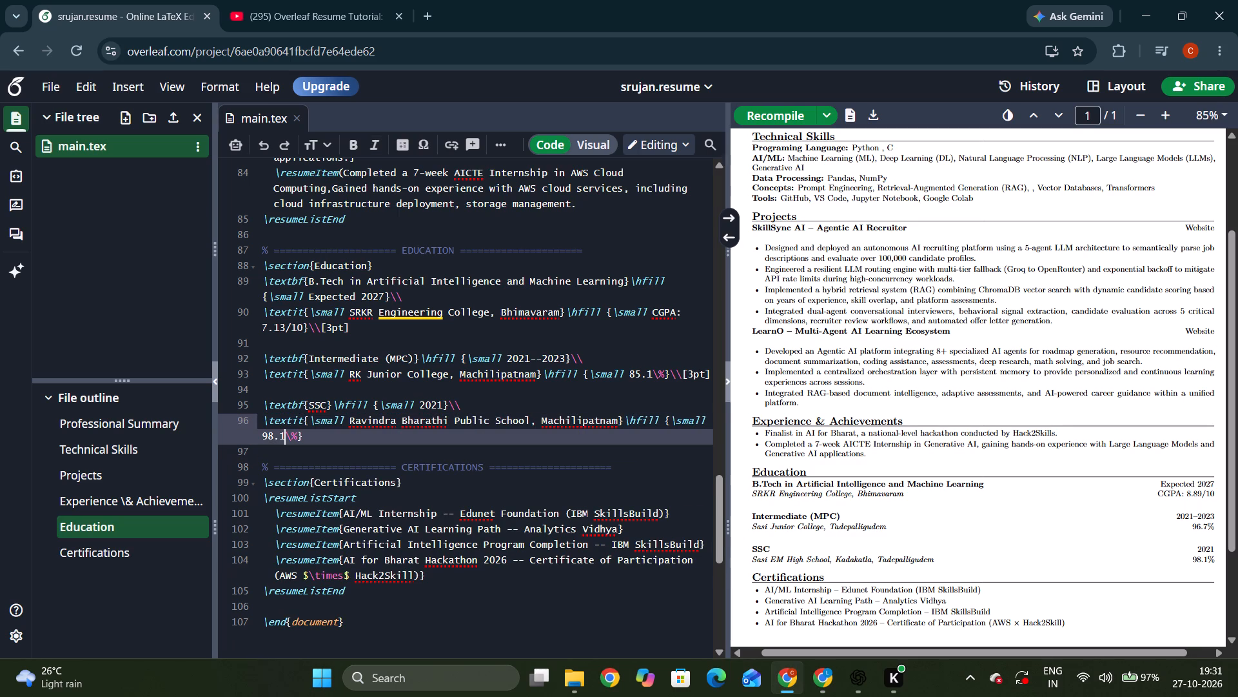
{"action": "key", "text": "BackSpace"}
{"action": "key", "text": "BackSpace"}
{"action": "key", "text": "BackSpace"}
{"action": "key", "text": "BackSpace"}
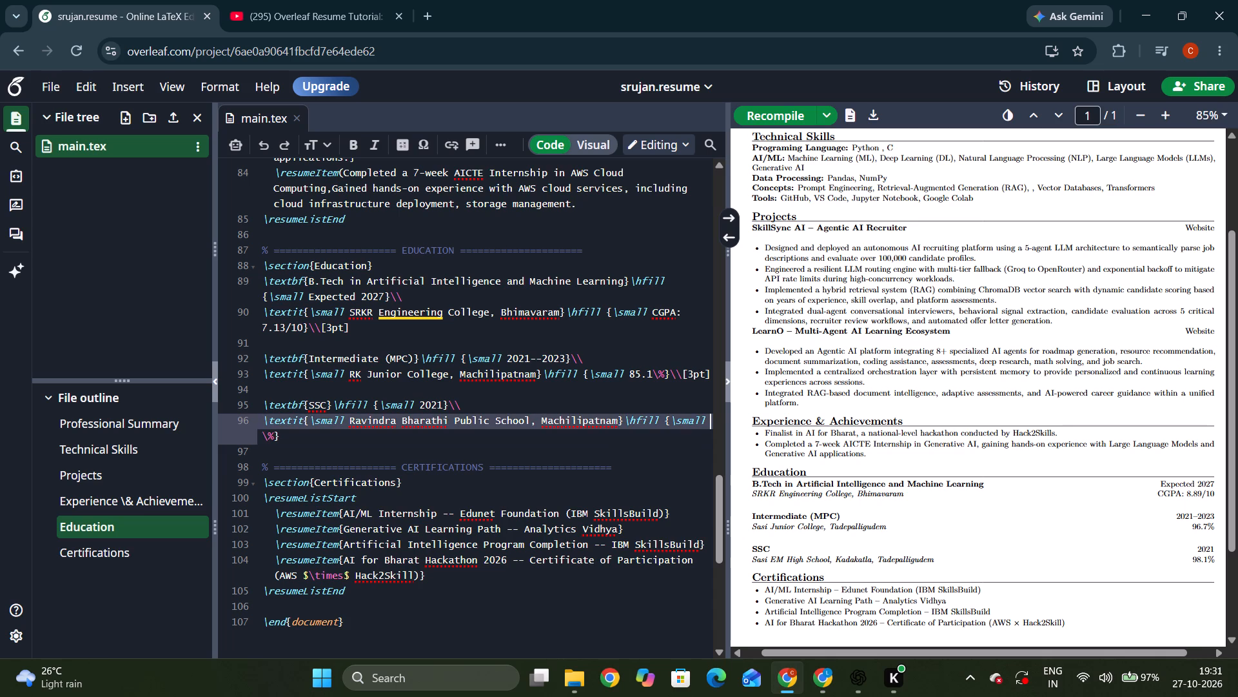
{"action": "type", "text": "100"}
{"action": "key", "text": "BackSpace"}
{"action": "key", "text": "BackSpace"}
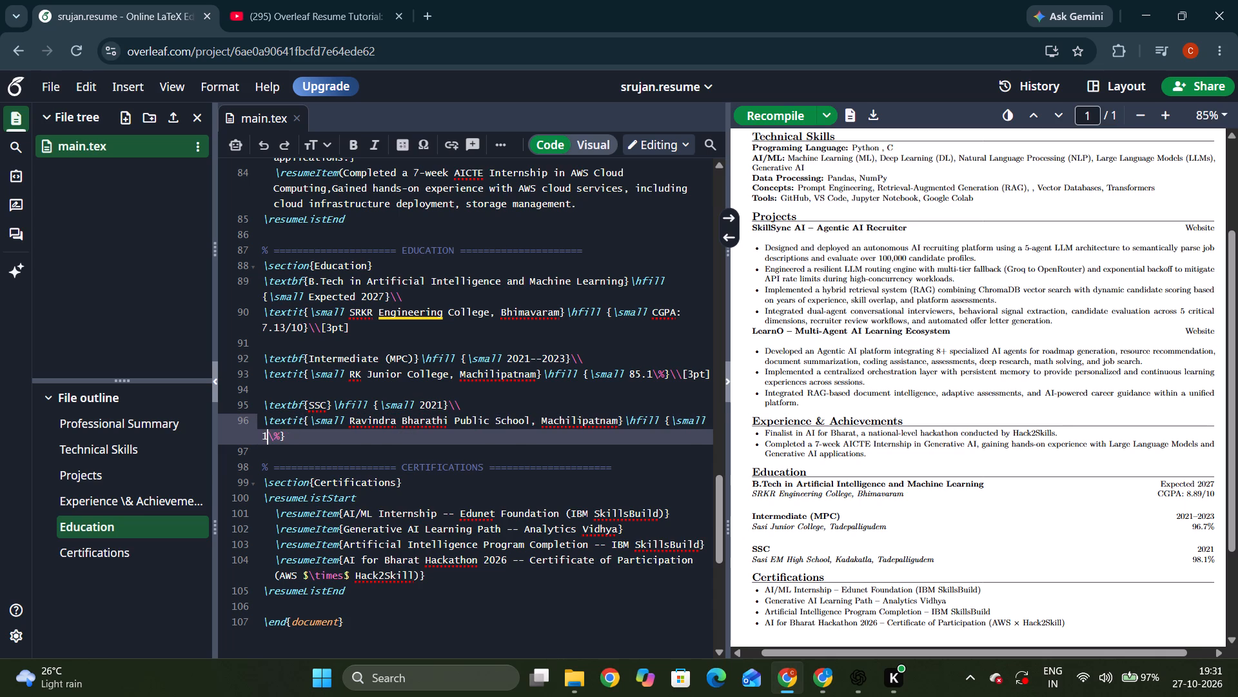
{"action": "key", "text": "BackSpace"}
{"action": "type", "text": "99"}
Recompile the resume to update the PDF preview with the edited education and internship details.
{"action": "scroll", "coordinate": [284, 439], "scroll_direction": "down", "scroll_amount": 1}
{"action": "scroll", "coordinate": [284, 439], "scroll_direction": "up", "scroll_amount": 1}
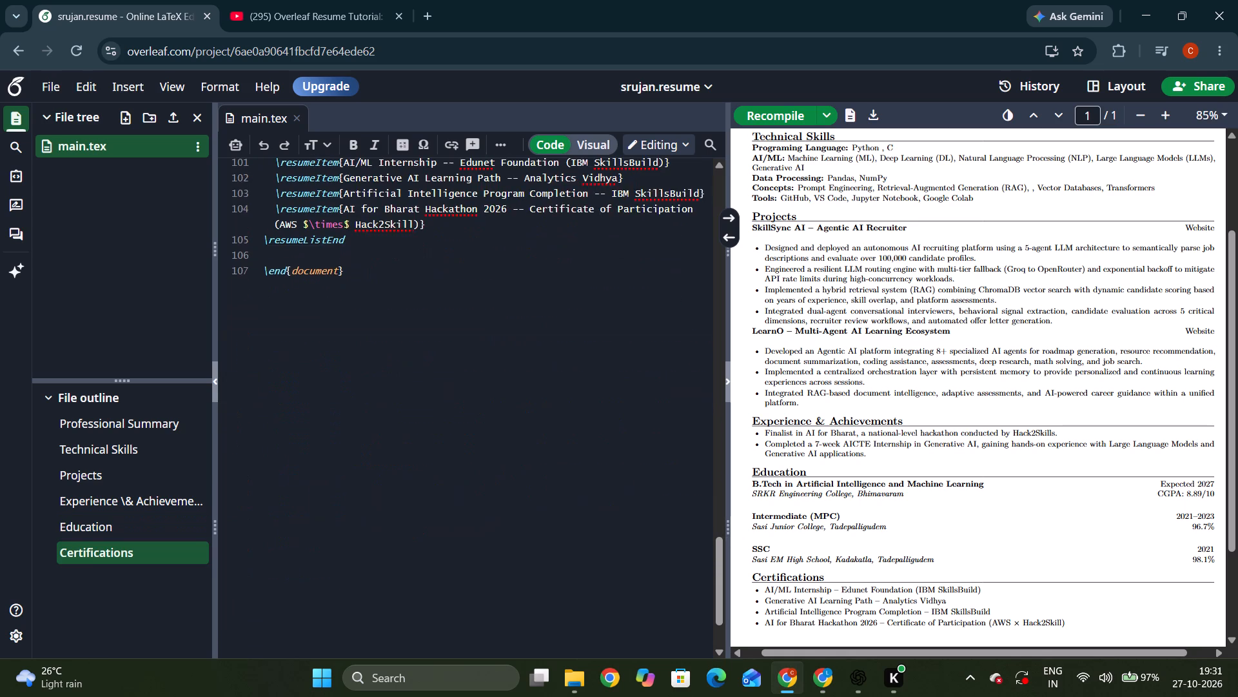
{"action": "scroll", "coordinate": [284, 439], "scroll_direction": "up", "scroll_amount": 3}
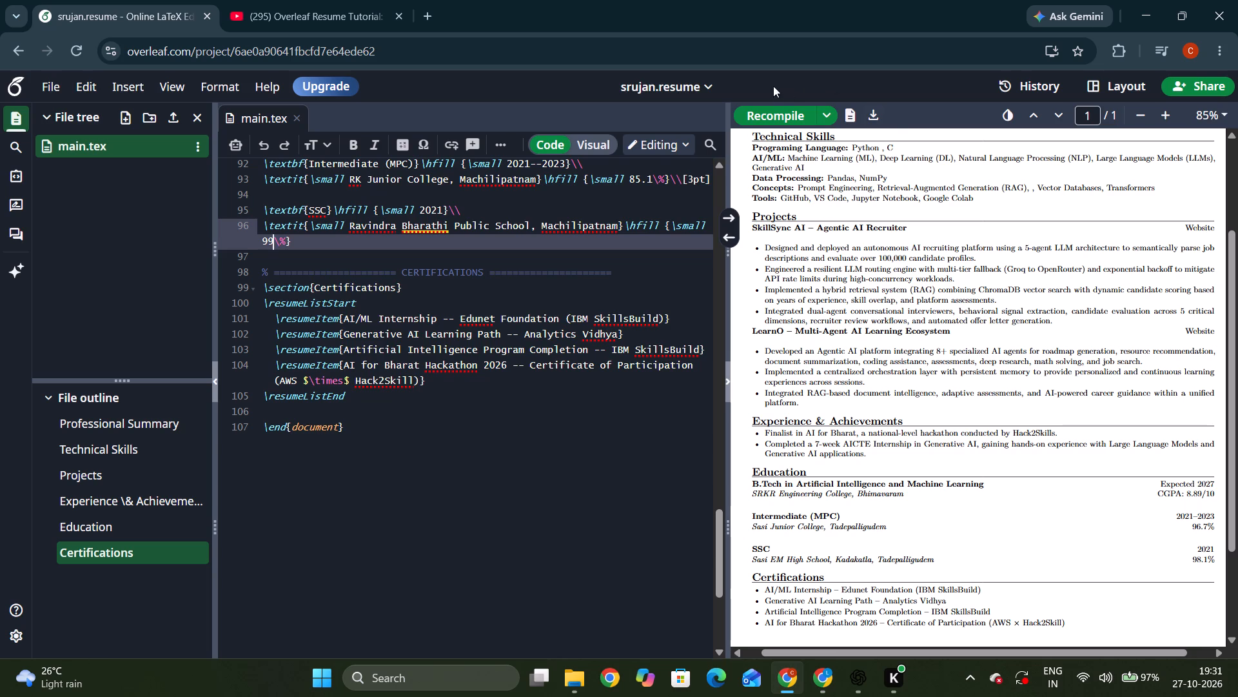
{"action": "left_click", "coordinate": [773, 112]}
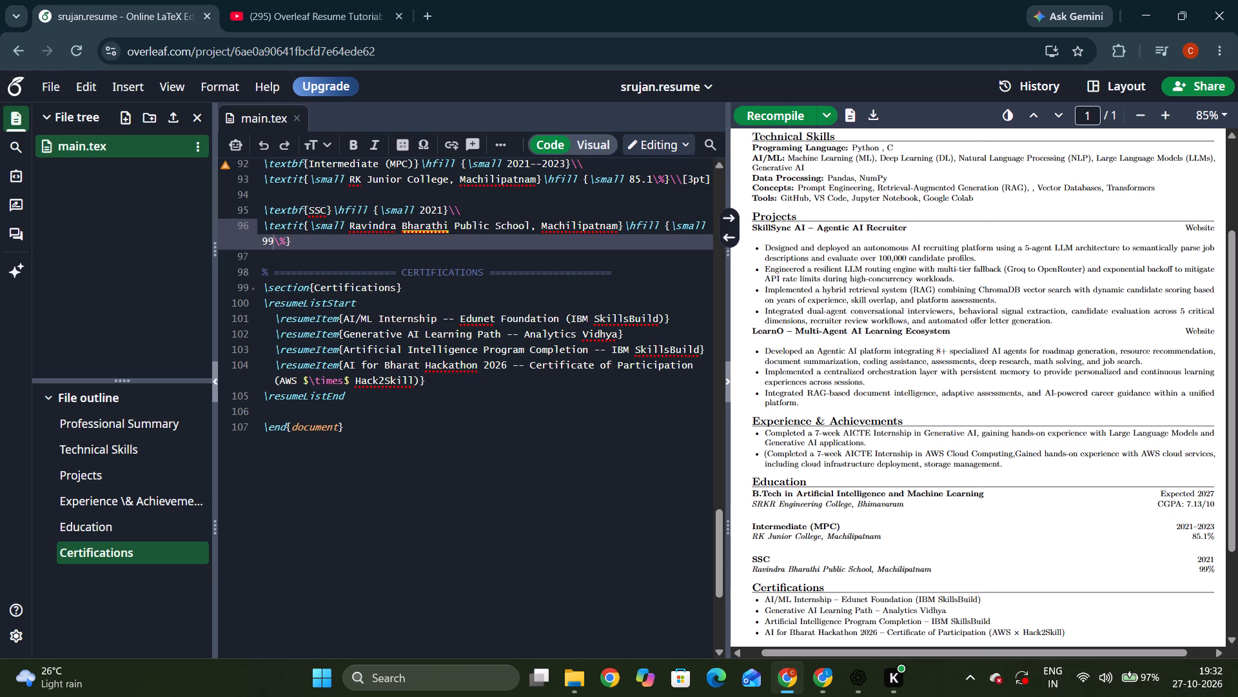
Set the SSC percentage in the Education section to 100.
{"action": "key", "text": "BackSpace"}
{"action": "left_click", "coordinate": [272, 234]}
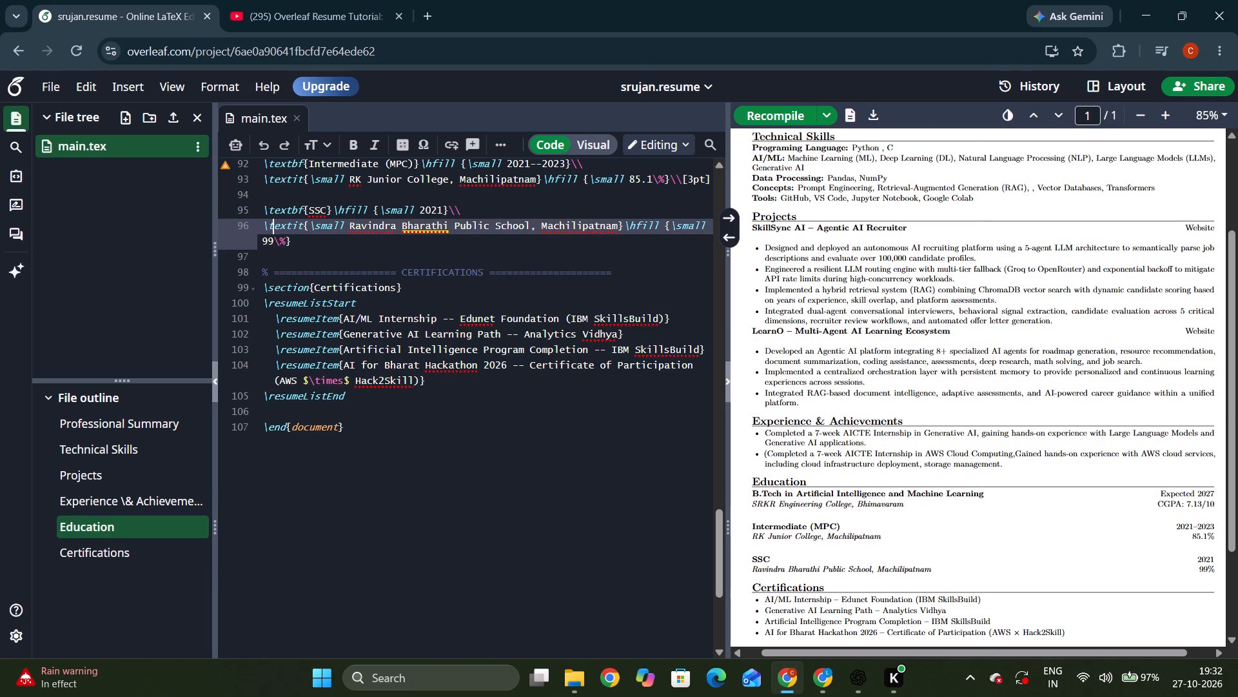
{"action": "left_click", "coordinate": [272, 245]}
{"action": "key", "text": "BackSpace"}
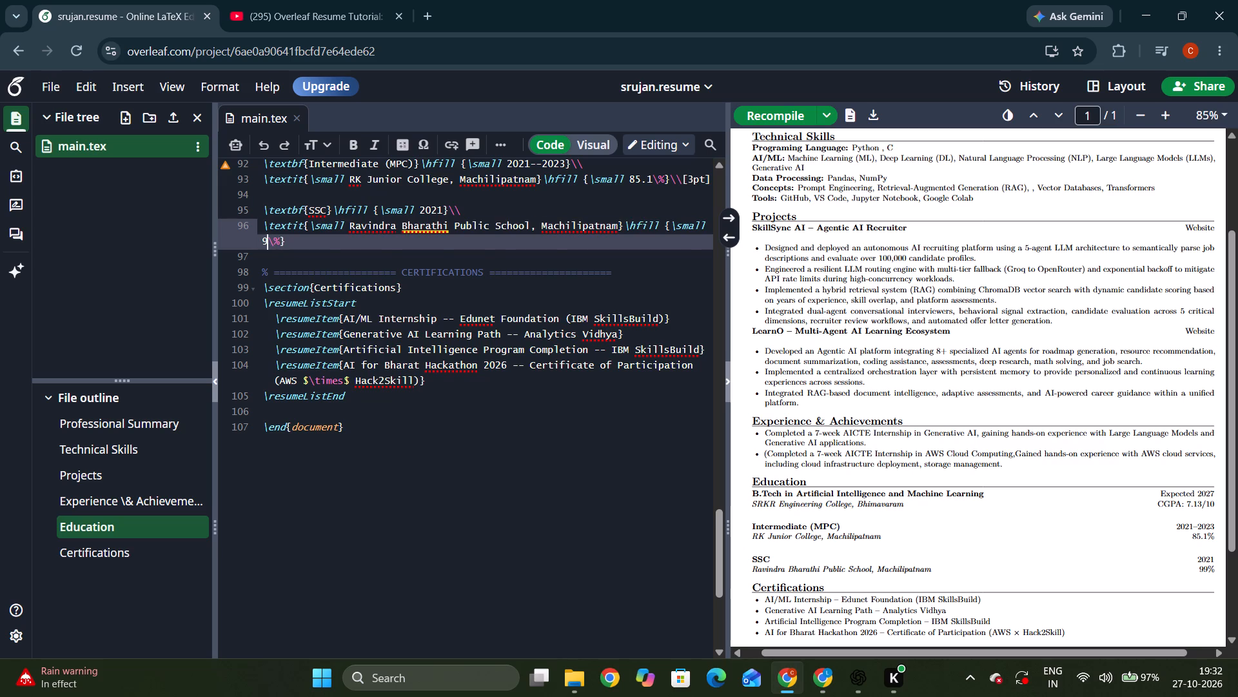
{"action": "key", "text": "BackSpace"}
{"action": "type", "text": "100"}
Review the resume's LaTeX source and compiled preview from the header down to the Certifications section.
{"action": "scroll", "coordinate": [853, 210], "scroll_direction": "up", "scroll_amount": 2}
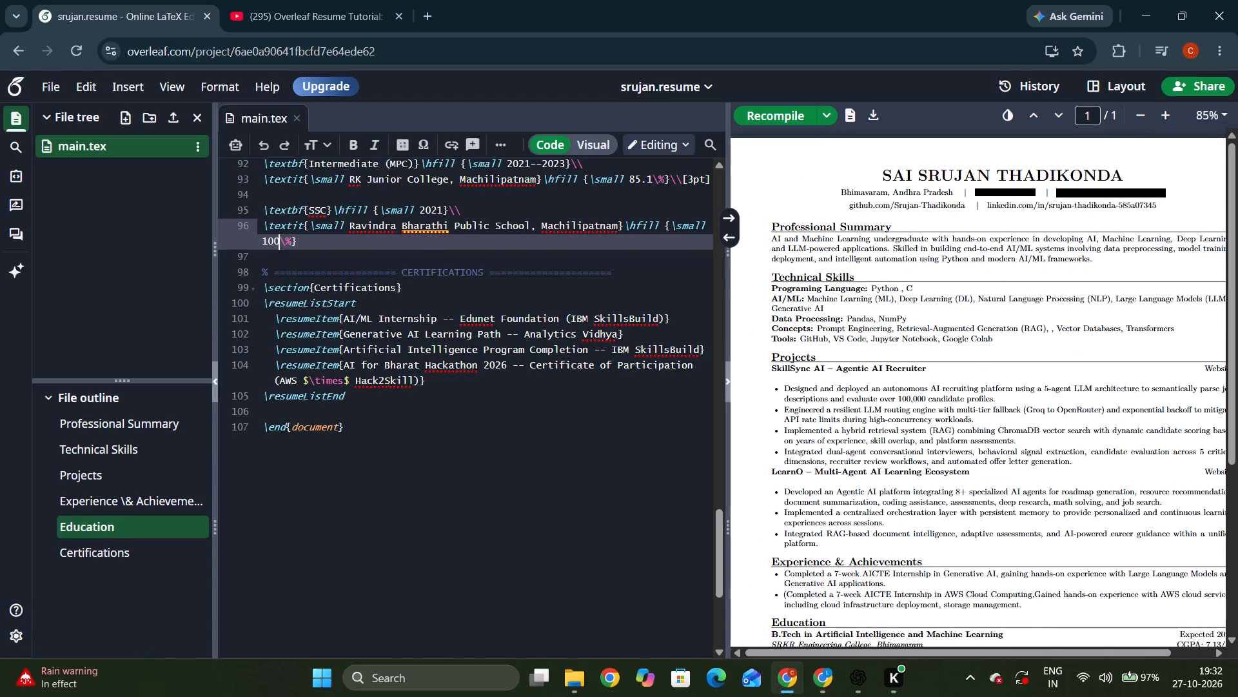
{"action": "scroll", "coordinate": [620, 294], "scroll_direction": "up", "scroll_amount": 8}
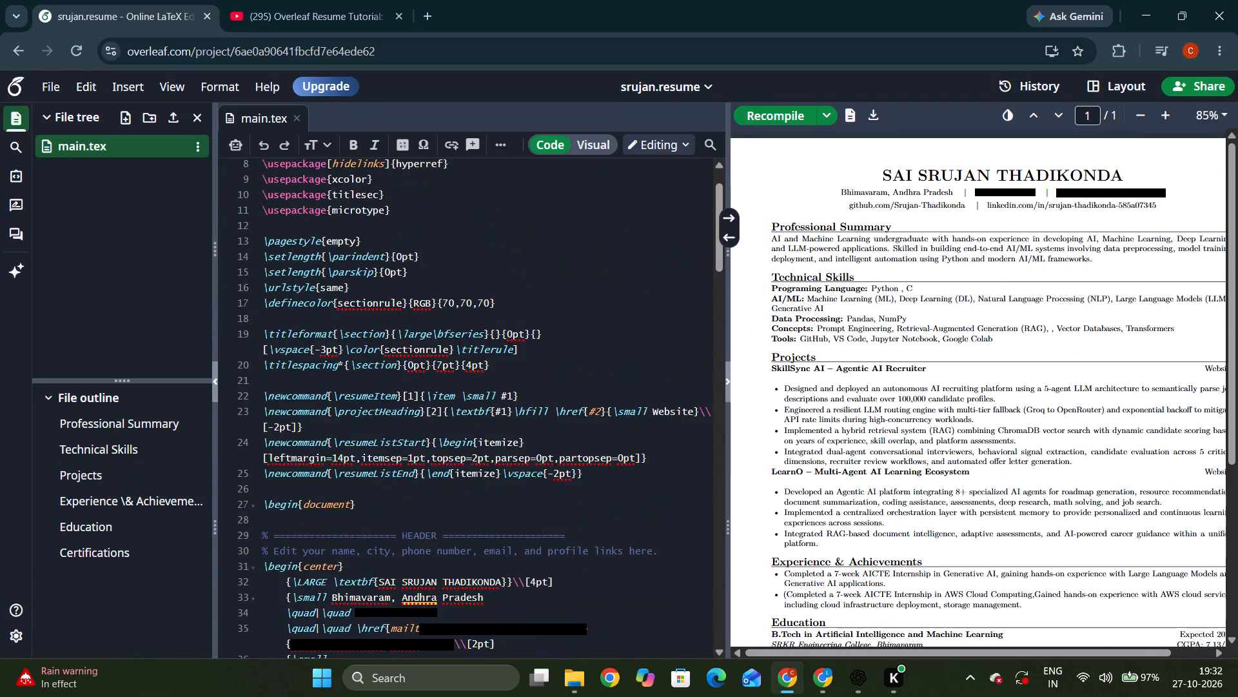
{"action": "scroll", "coordinate": [620, 294], "scroll_direction": "down", "scroll_amount": 4}
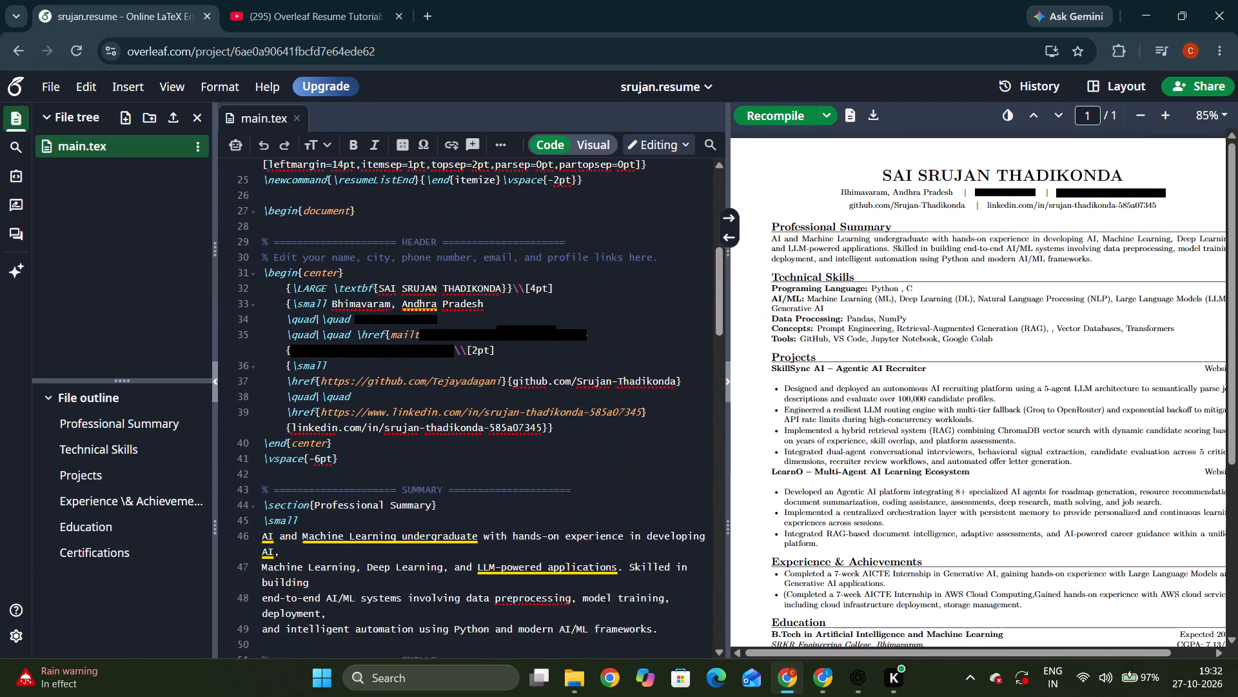
{"action": "scroll", "coordinate": [620, 294], "scroll_direction": "down", "scroll_amount": 3}
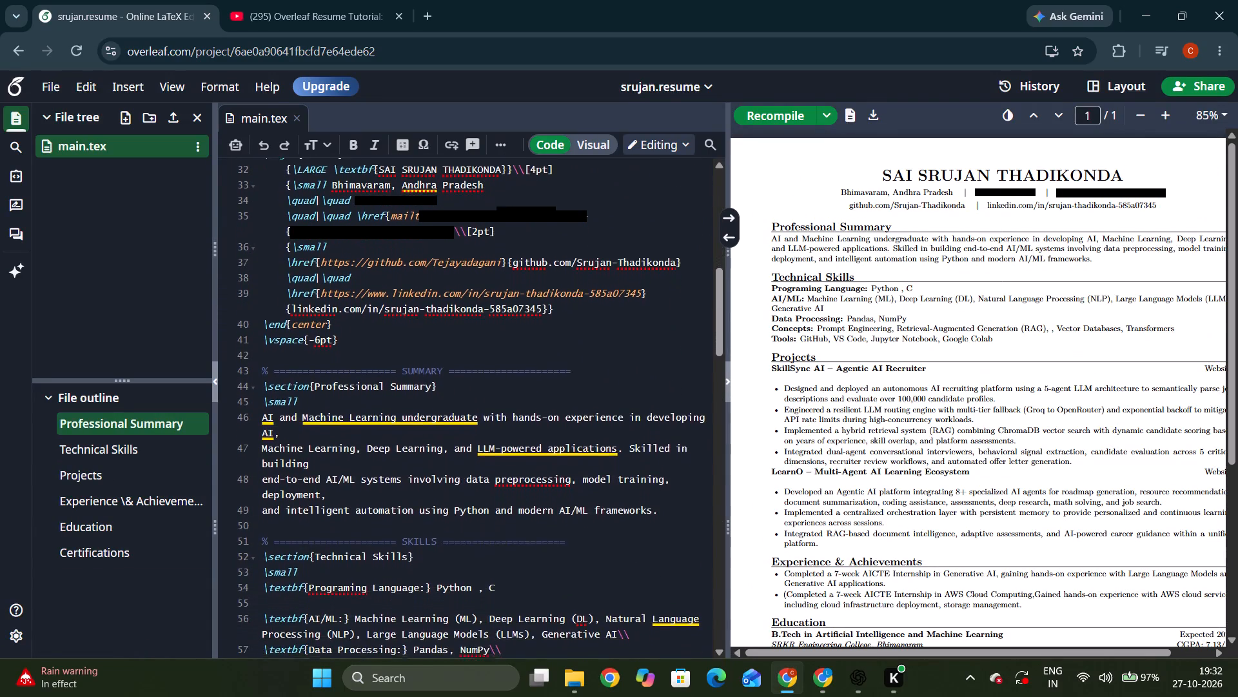
{"action": "scroll", "coordinate": [620, 294], "scroll_direction": "down", "scroll_amount": 4}
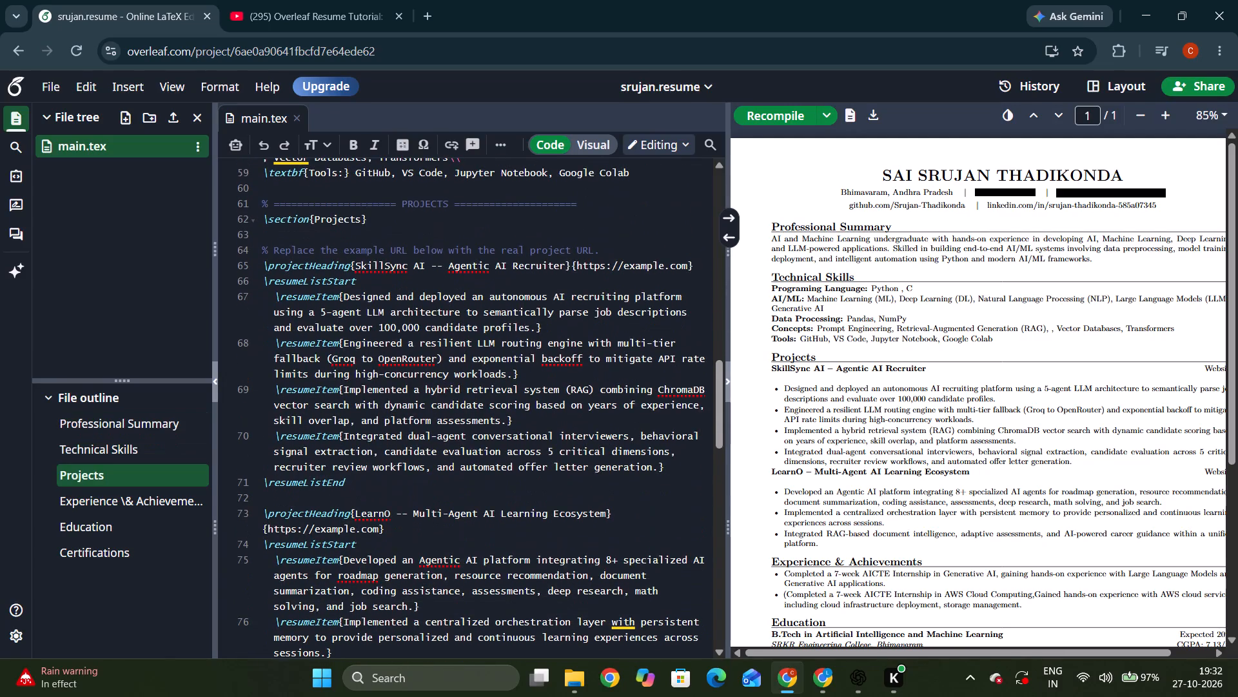
{"action": "scroll", "coordinate": [620, 294], "scroll_direction": "down", "scroll_amount": 1}
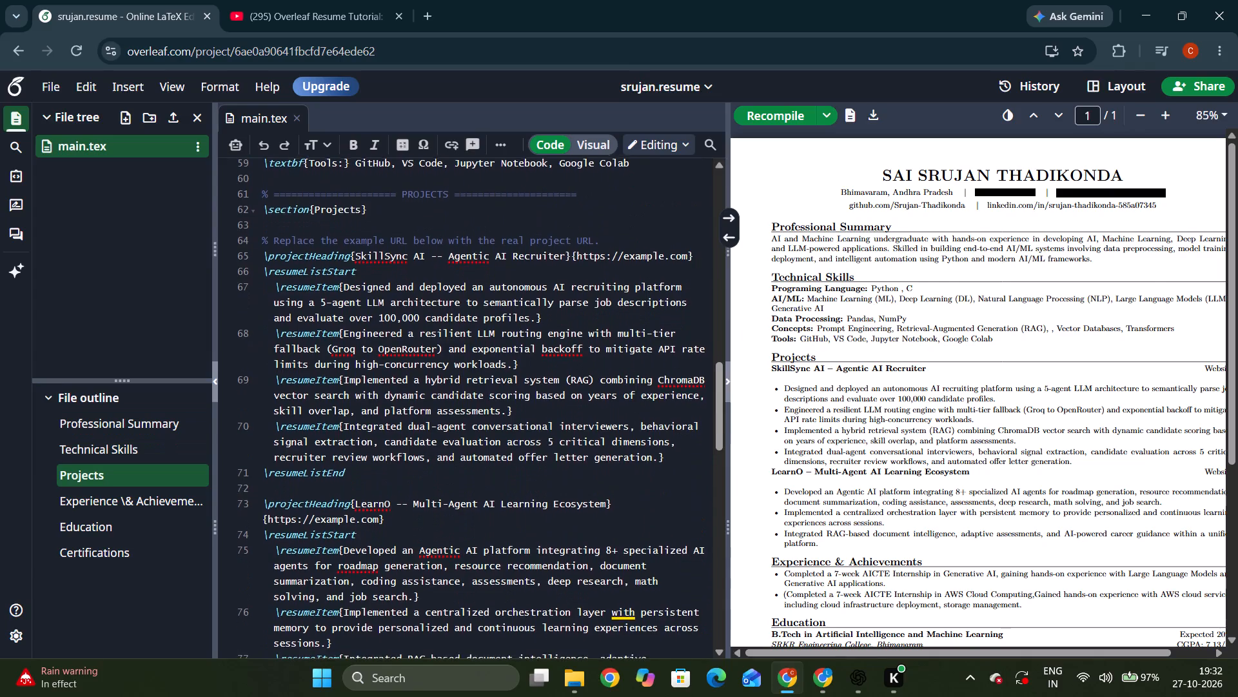
{"action": "scroll", "coordinate": [620, 294], "scroll_direction": "down", "scroll_amount": 1}
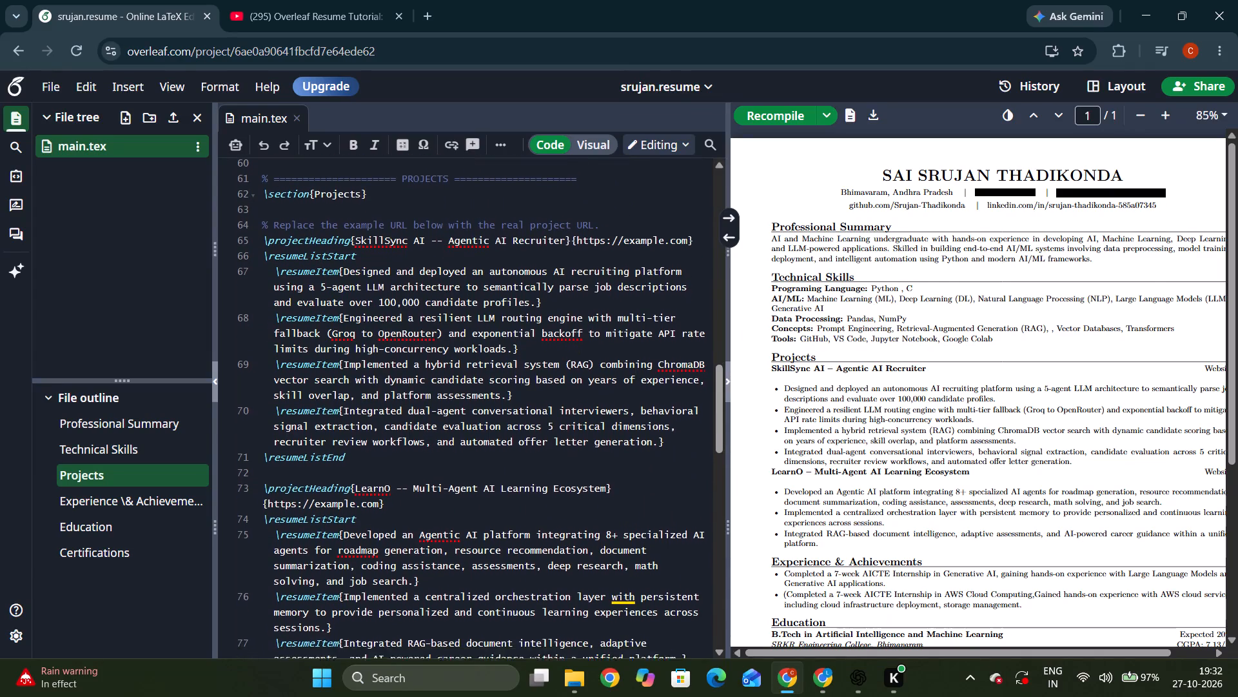
{"action": "scroll", "coordinate": [620, 294], "scroll_direction": "down", "scroll_amount": 2}
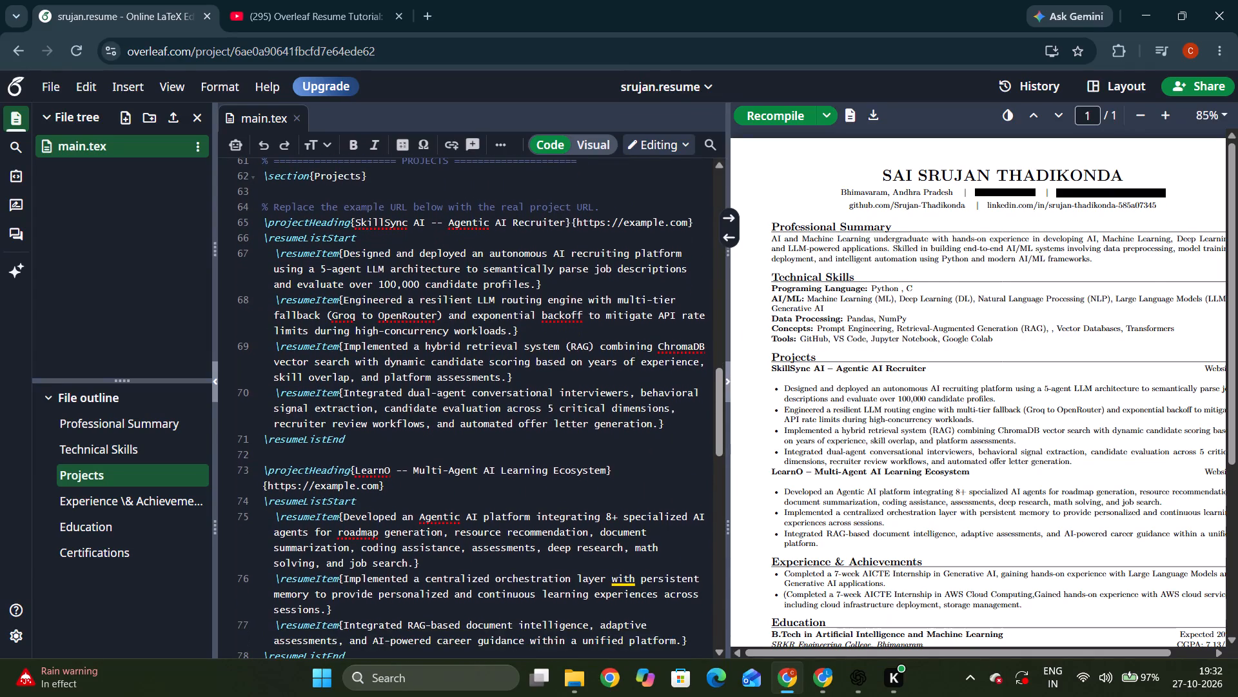
{"action": "scroll", "coordinate": [620, 294], "scroll_direction": "down", "scroll_amount": 1}
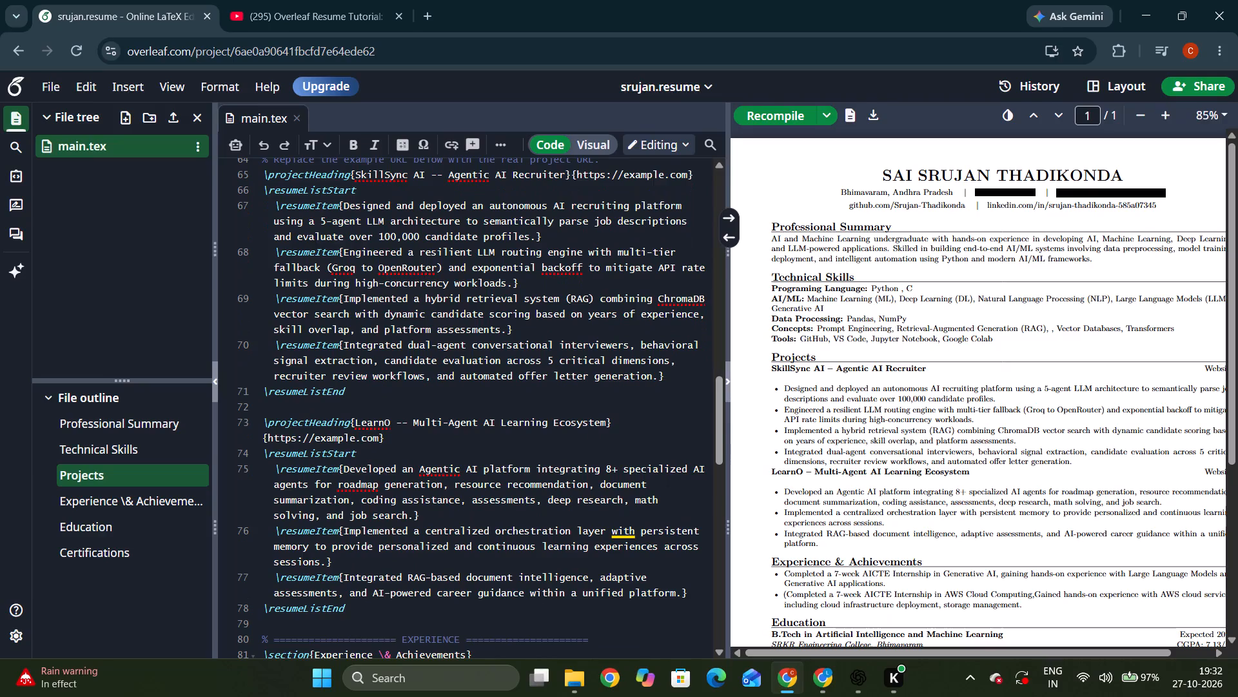
{"action": "scroll", "coordinate": [620, 294], "scroll_direction": "down", "scroll_amount": 3}
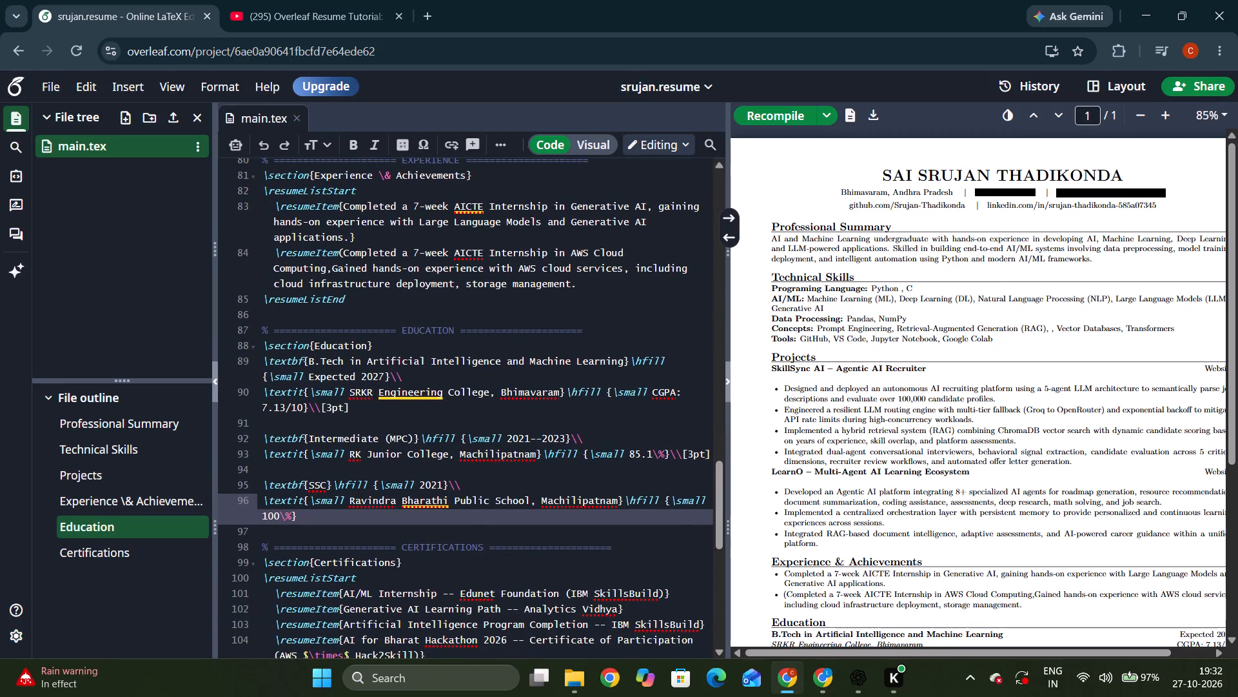
{"action": "scroll", "coordinate": [993, 392], "scroll_direction": "down", "scroll_amount": 1}
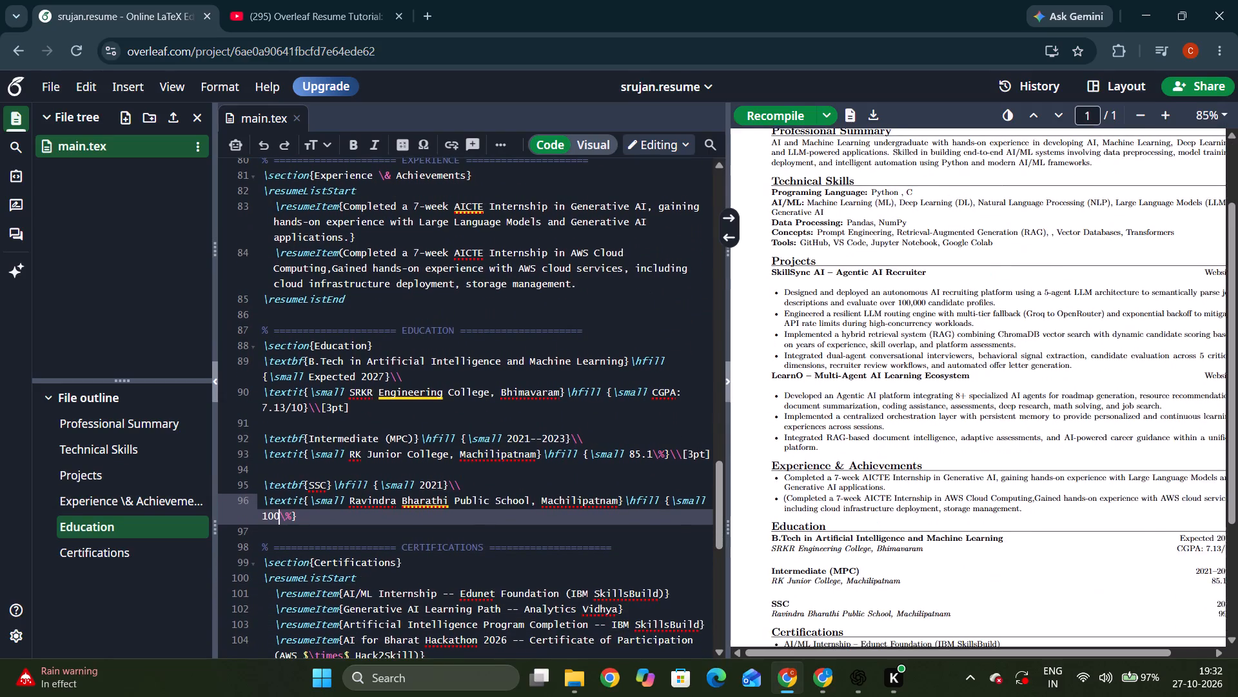
{"action": "scroll", "coordinate": [993, 392], "scroll_direction": "left", "scroll_amount": 1}
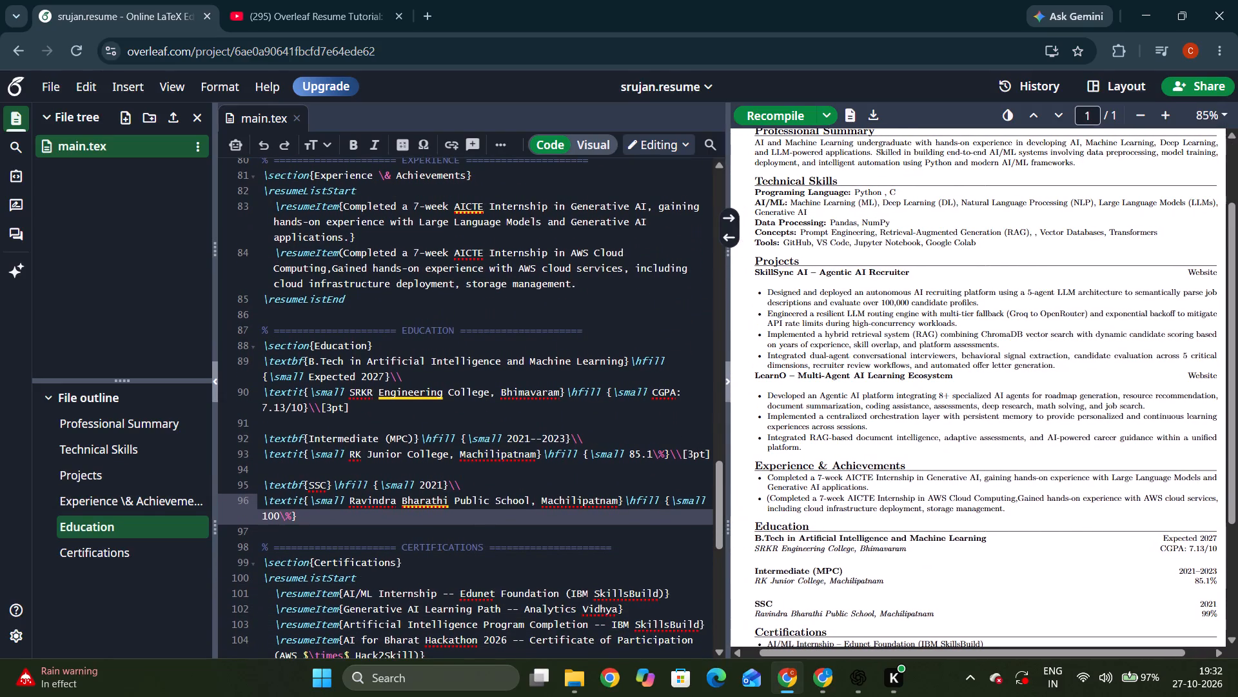
{"action": "scroll", "coordinate": [993, 392], "scroll_direction": "left", "scroll_amount": 1}
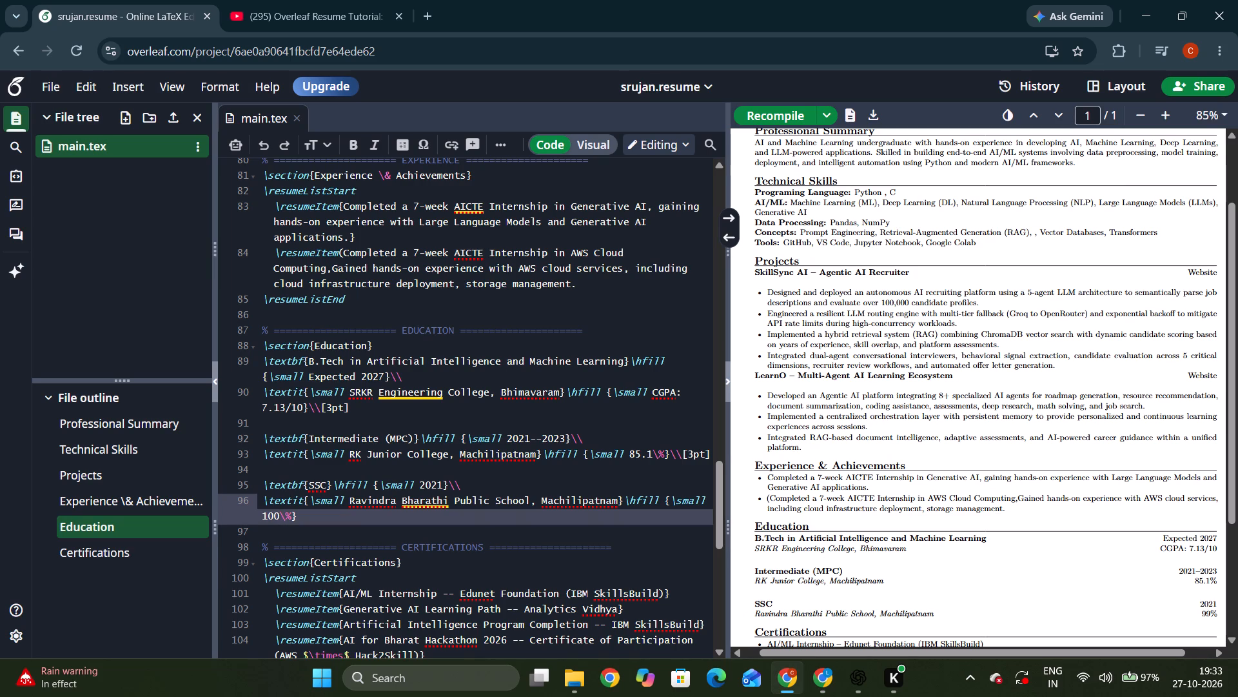
{"action": "scroll", "coordinate": [993, 392], "scroll_direction": "down", "scroll_amount": 1}
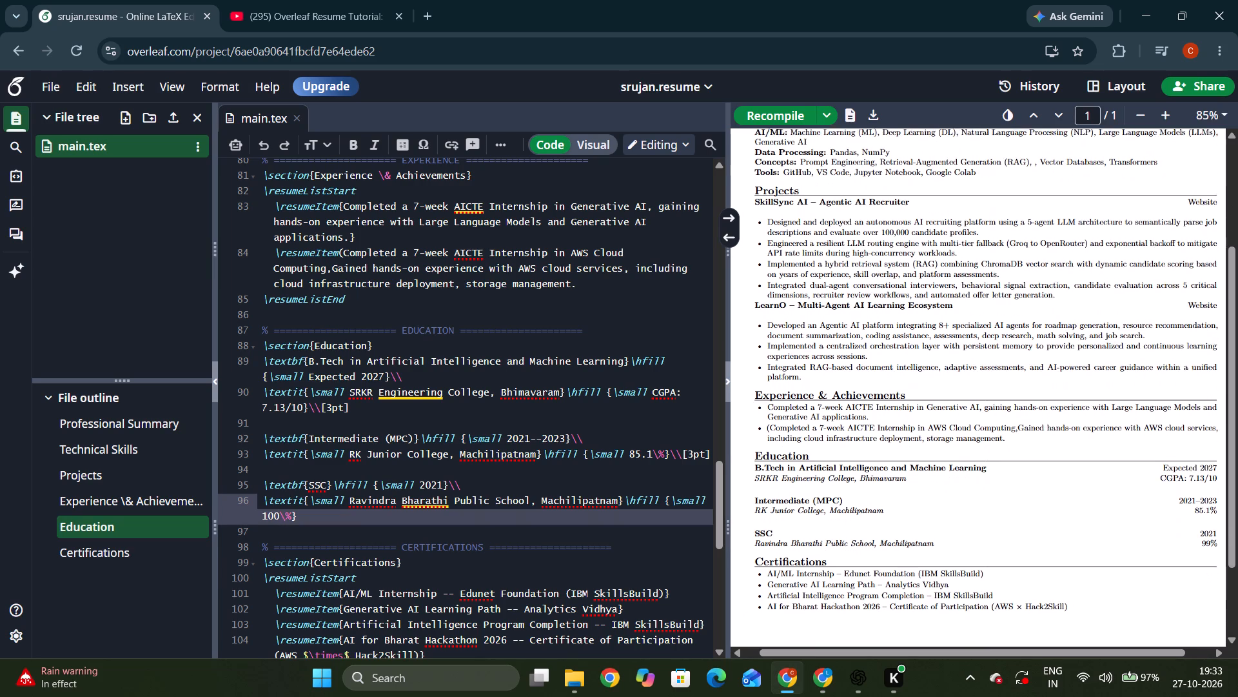
Select the entire LaTeX source of the resume in main.tex.
{"action": "scroll", "coordinate": [993, 392], "scroll_direction": "down", "scroll_amount": 1}
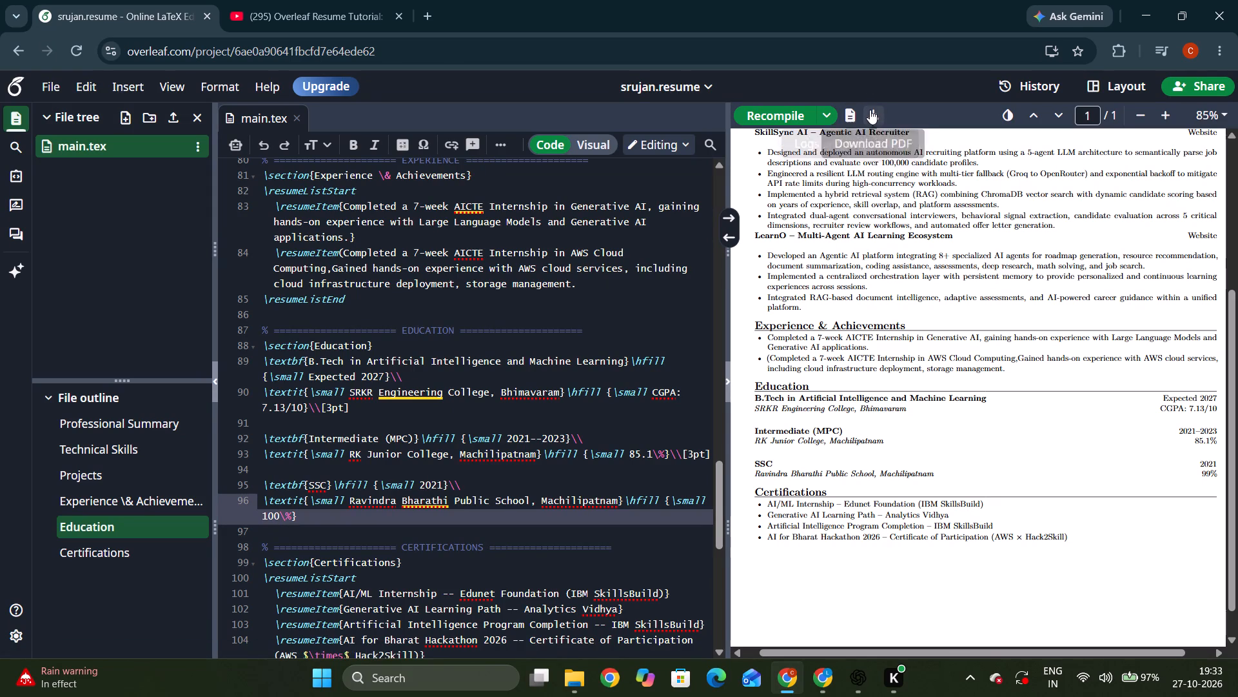
{"action": "left_click", "coordinate": [489, 343]}
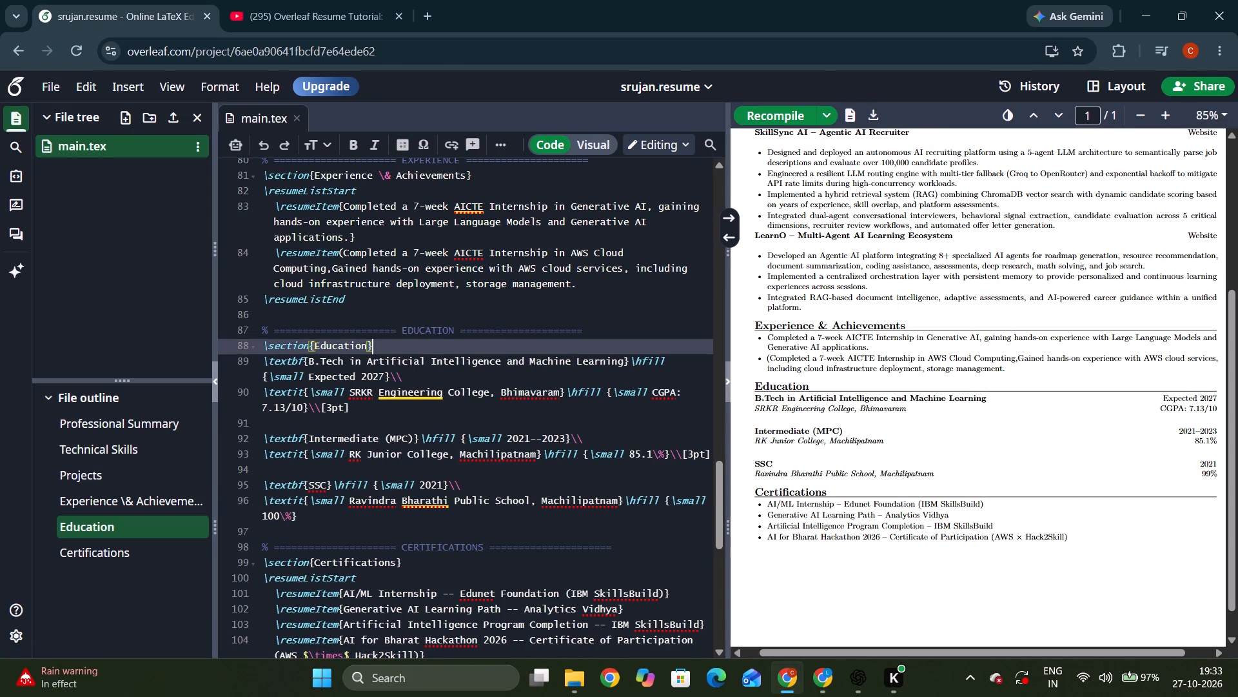
{"action": "key", "text": "ctrl+a"}
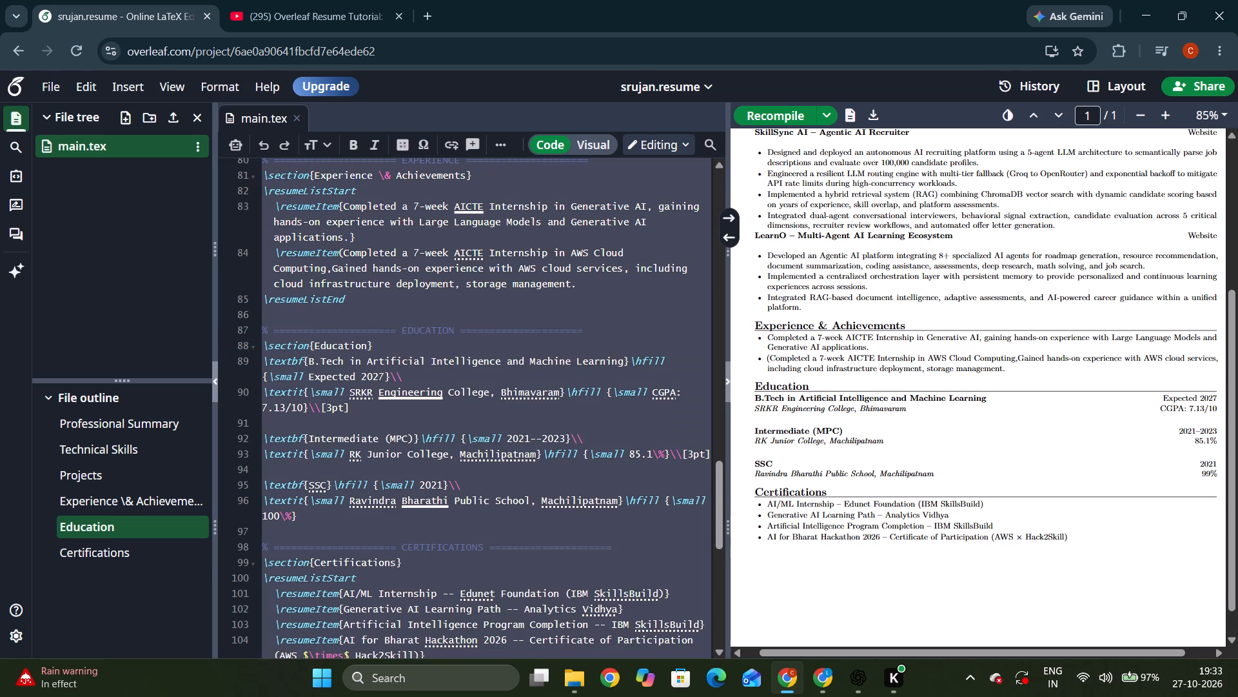